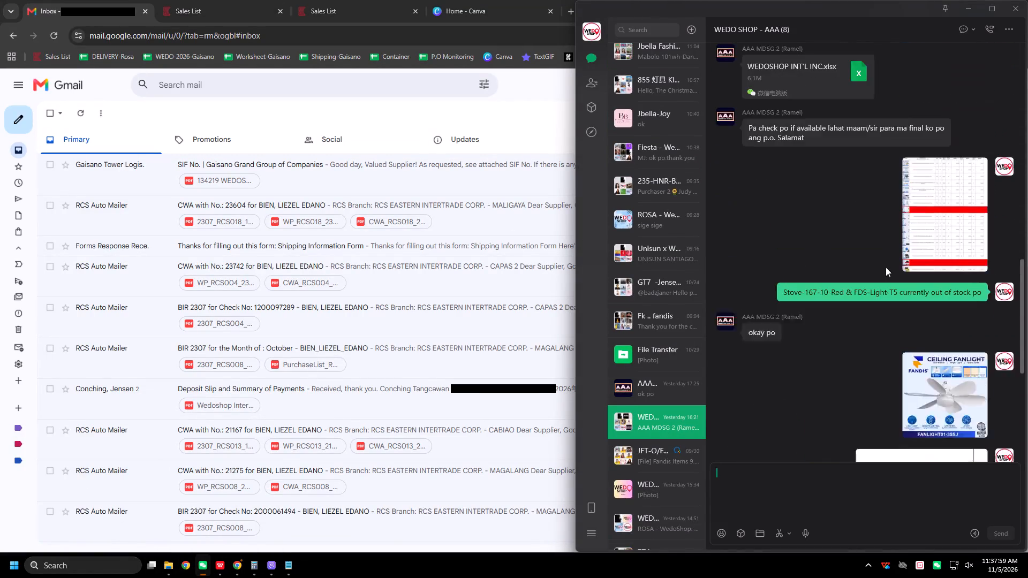
# Open the WEDOSHOP INT'L INC.xlsx order worksheet shared in the WEDO SHOP - AAA group chat.
pyautogui.scroll(4, 901, 247)
pyautogui.click(809, 332)
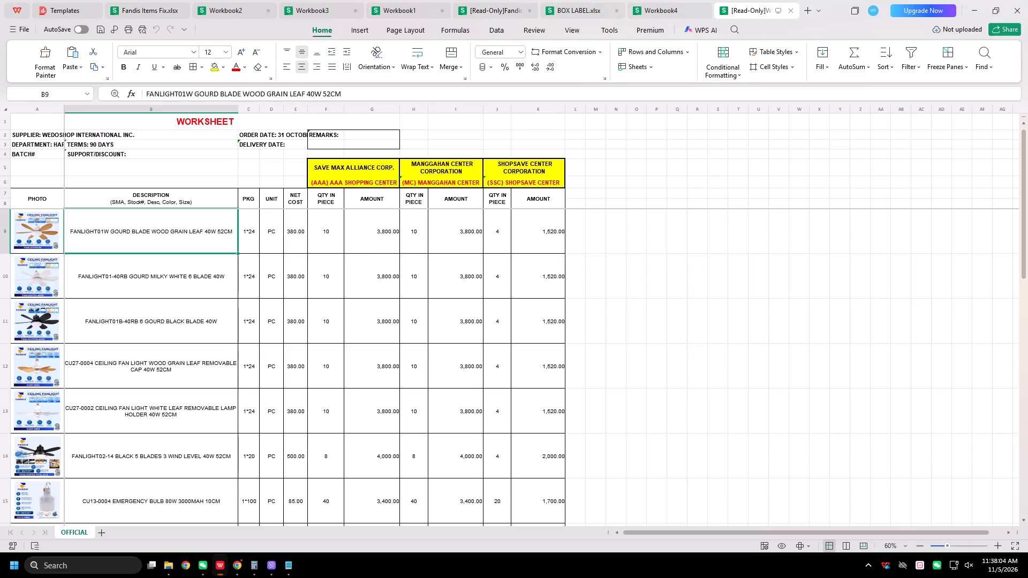
# Embed all the floating product pictures in the Photo column into their cells.
pyautogui.click(17, 230)
pyautogui.hotkey('ctrl', 'a')
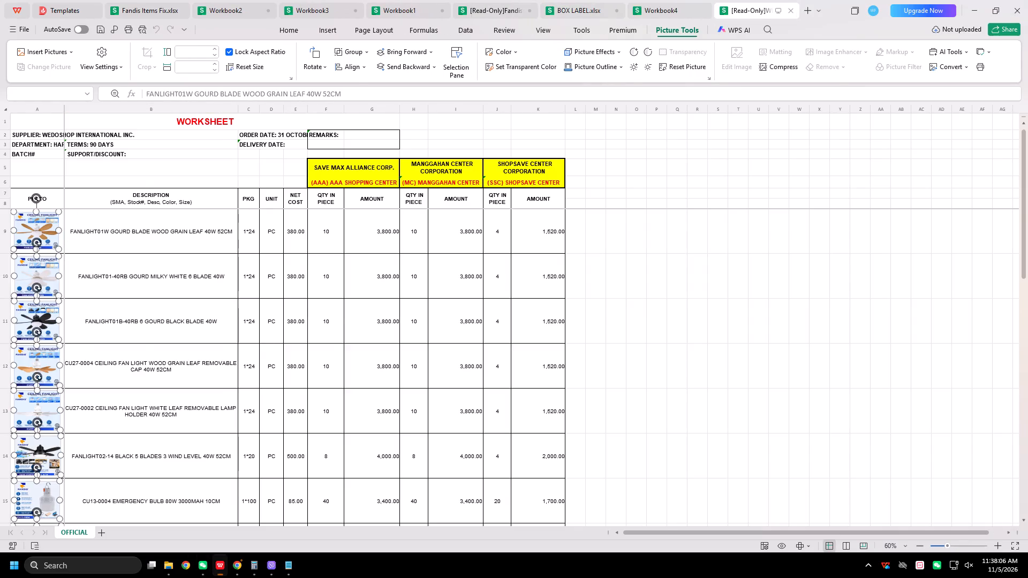
pyautogui.rightClick(32, 224)
pyautogui.click(84, 283)
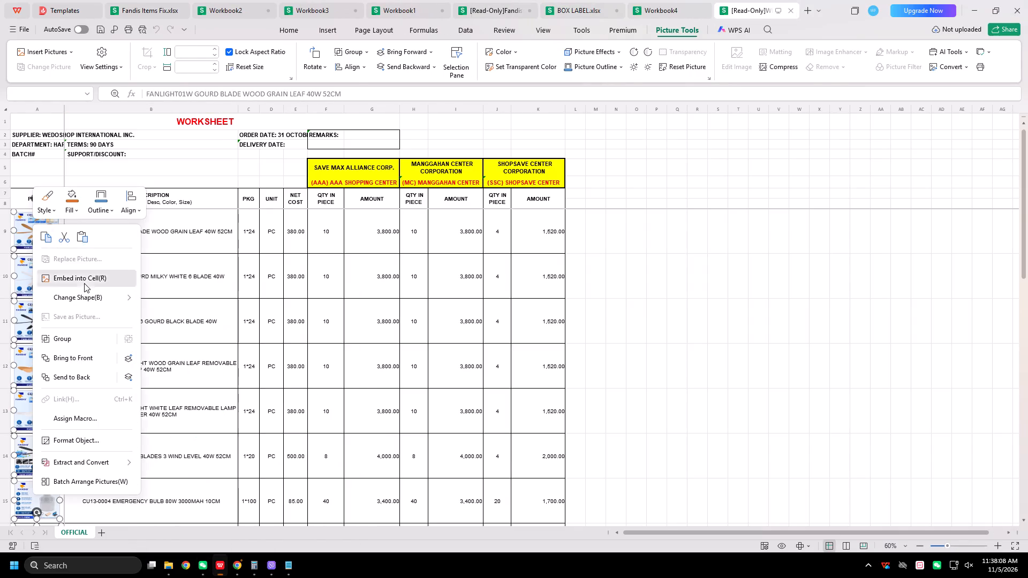
pyautogui.click(168, 302)
pyautogui.scroll(-3, 22, 260)
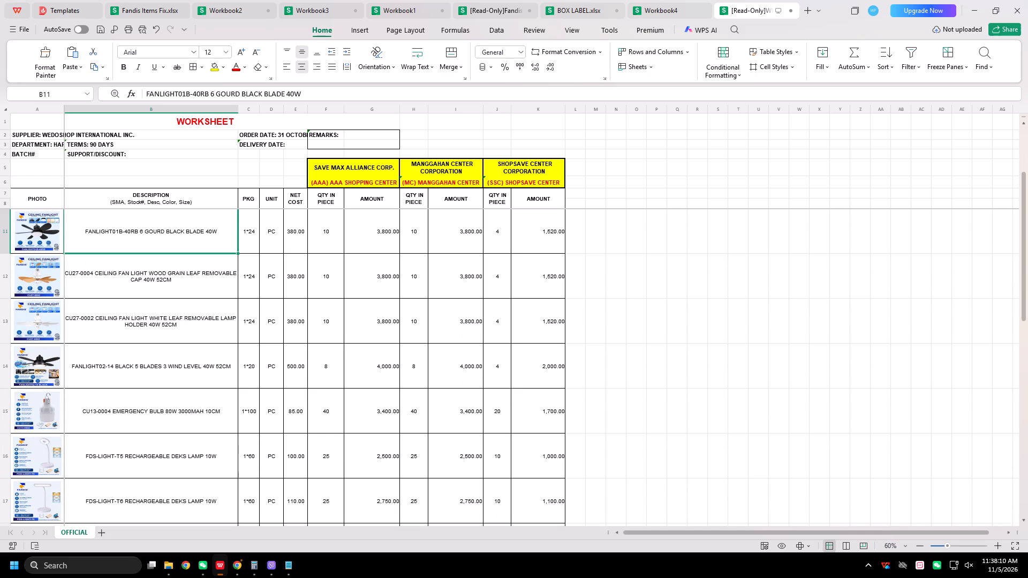
# Select the Description column cells from the FANLIGHT01W row down through the STOVE167-10 portable gas stove rows.
pyautogui.scroll(10, 154, 246)
pyautogui.moveTo(154, 238); pyautogui.dragTo(152, 338)
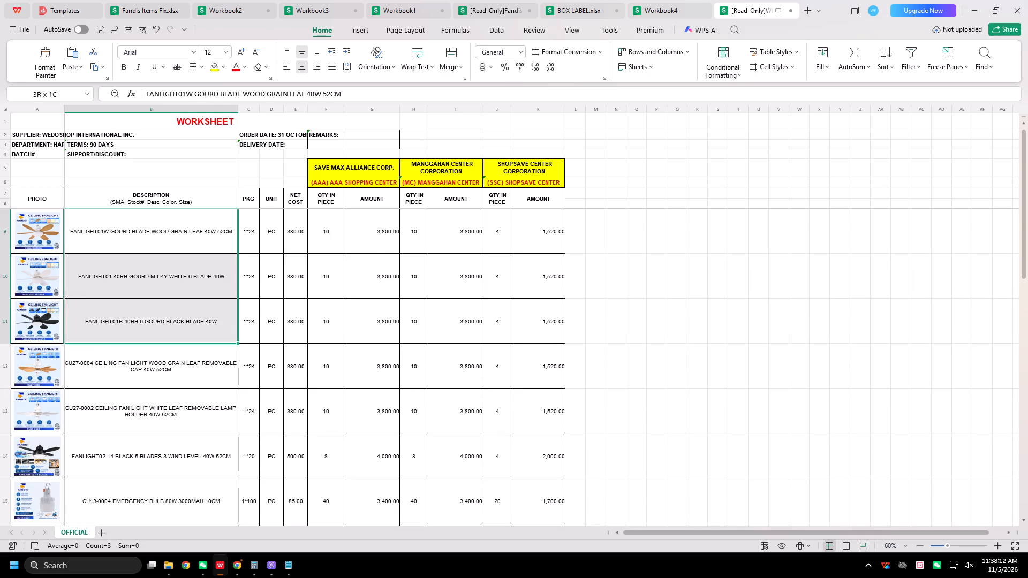
pyautogui.moveTo(152, 338); pyautogui.dragTo(148, 456)
pyautogui.scroll(-8, 150, 383)
pyautogui.scroll(-8, 147, 437)
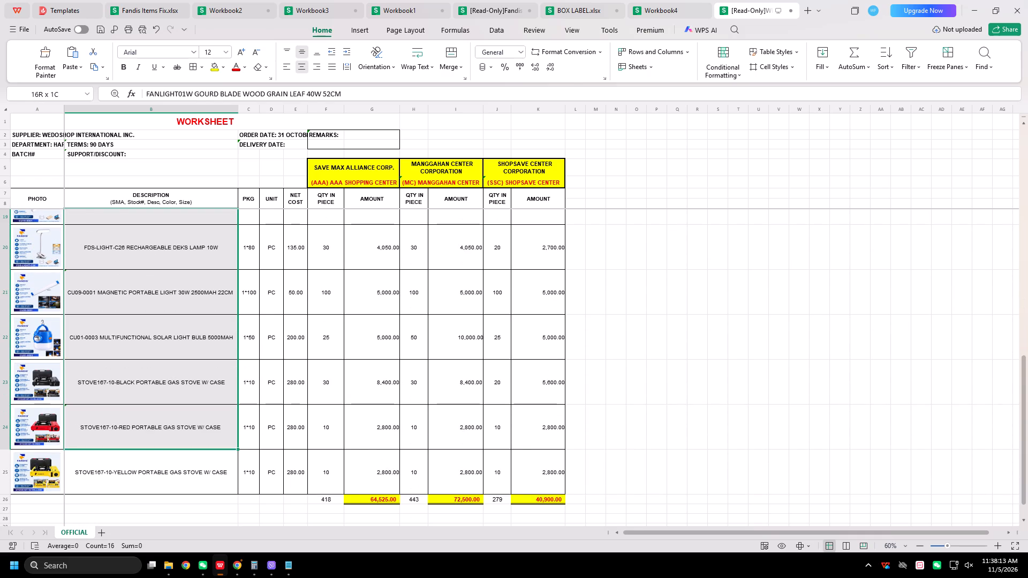
# Apply Wrap Text to the item descriptions from FANLIGHT01W down to STOVE167-10-YELLOW.
pyautogui.moveTo(148, 456); pyautogui.dragTo(148, 457)
pyautogui.click(424, 54)
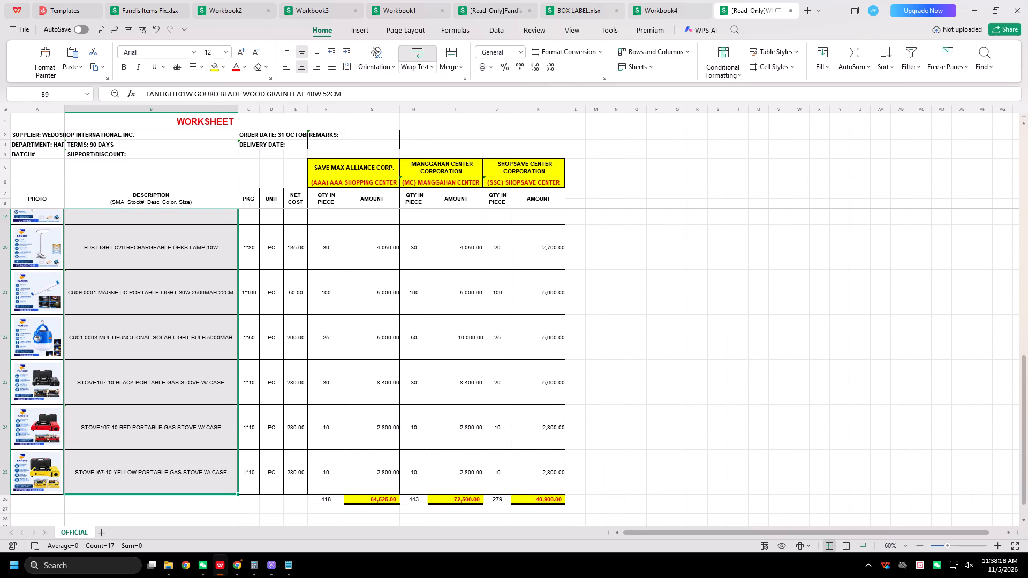
# Hide row 24 with the STOVE167-10-RED portable gas stove.
pyautogui.click(4, 430)
pyautogui.rightClick(4, 430)
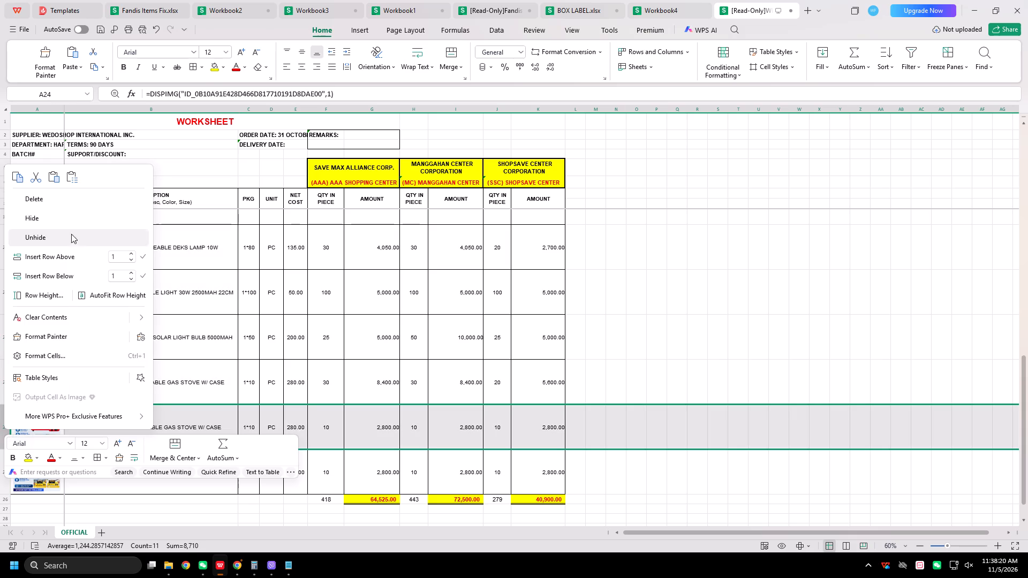
pyautogui.click(56, 222)
pyautogui.click(96, 330)
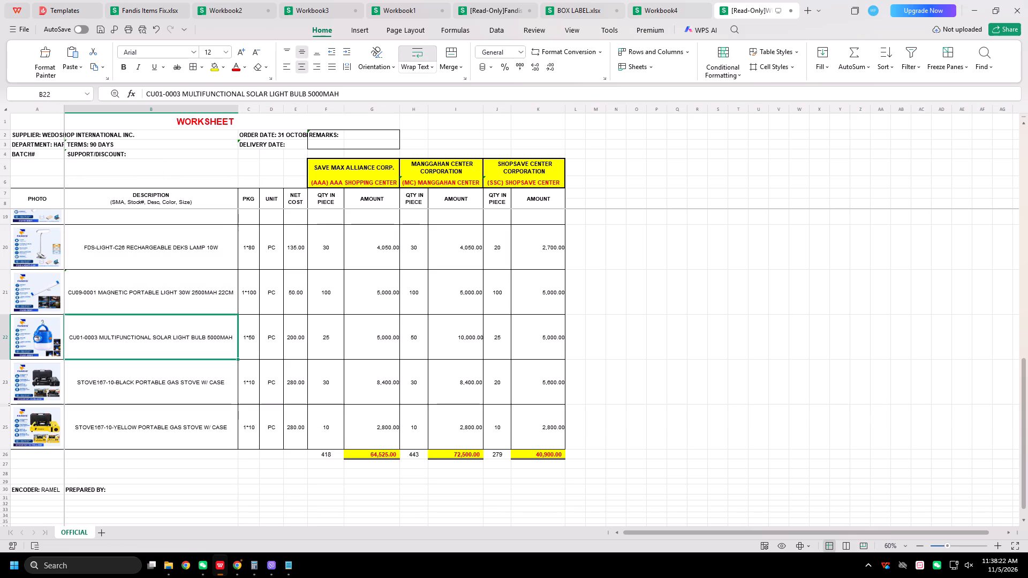
# Make the Save Max Alliance Corp. item quantities in rows 9 to 25 bold at font size 18.
pyautogui.scroll(7, 66, 299)
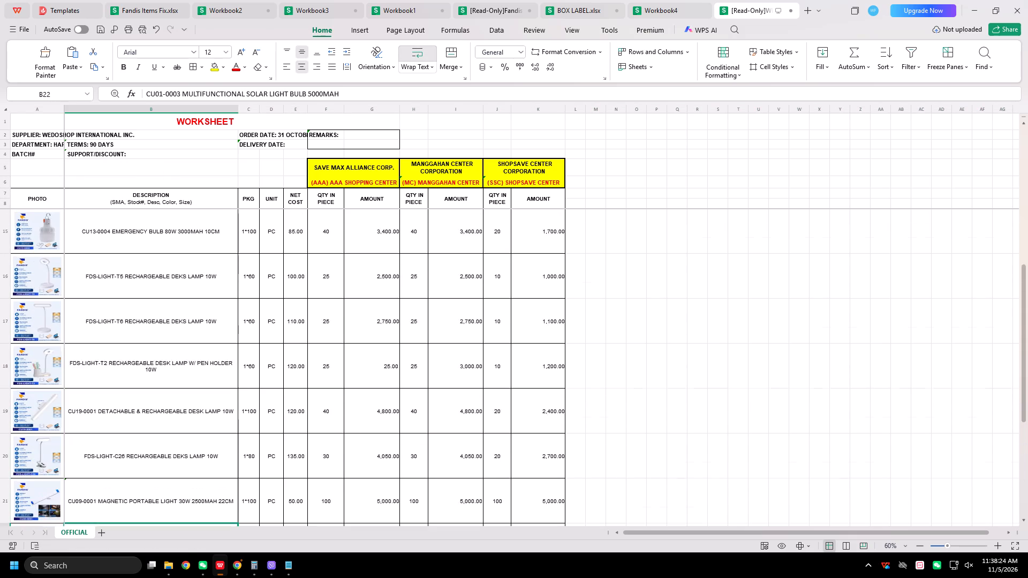
pyautogui.scroll(7, 66, 299)
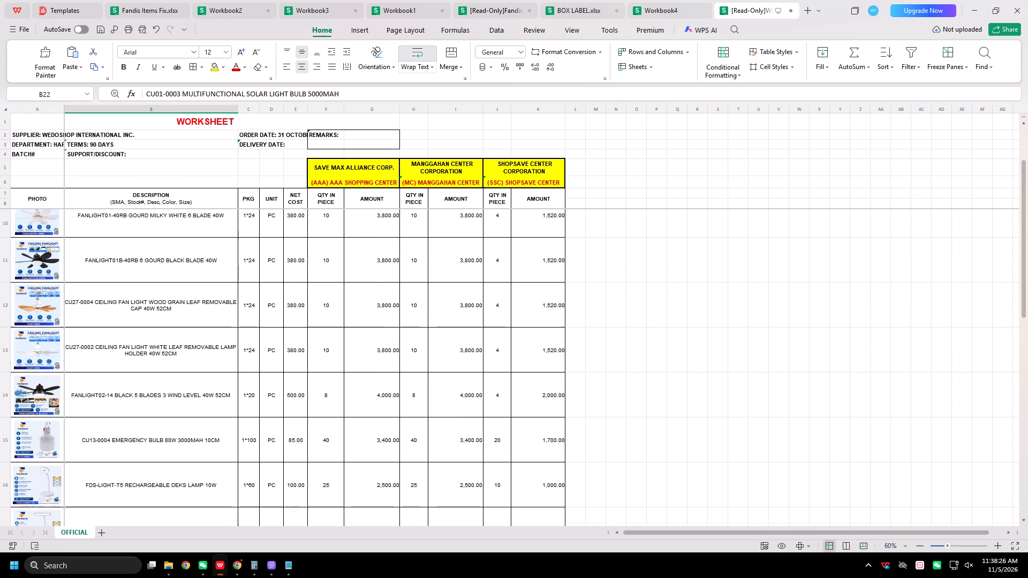
pyautogui.scroll(5, 171, 307)
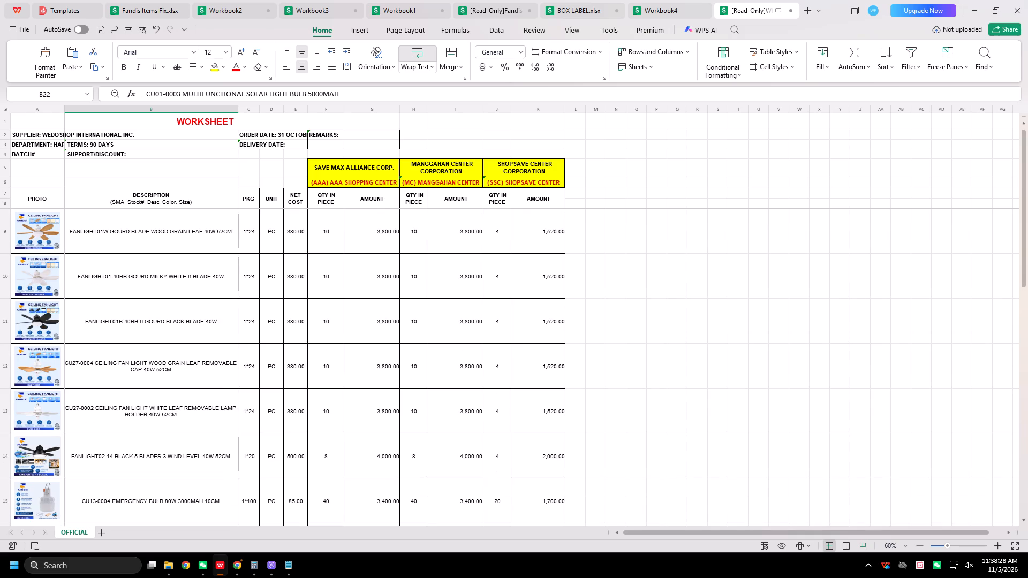
pyautogui.moveTo(328, 231); pyautogui.dragTo(331, 422)
pyautogui.scroll(-9, 331, 368)
pyautogui.scroll(-5, 331, 416)
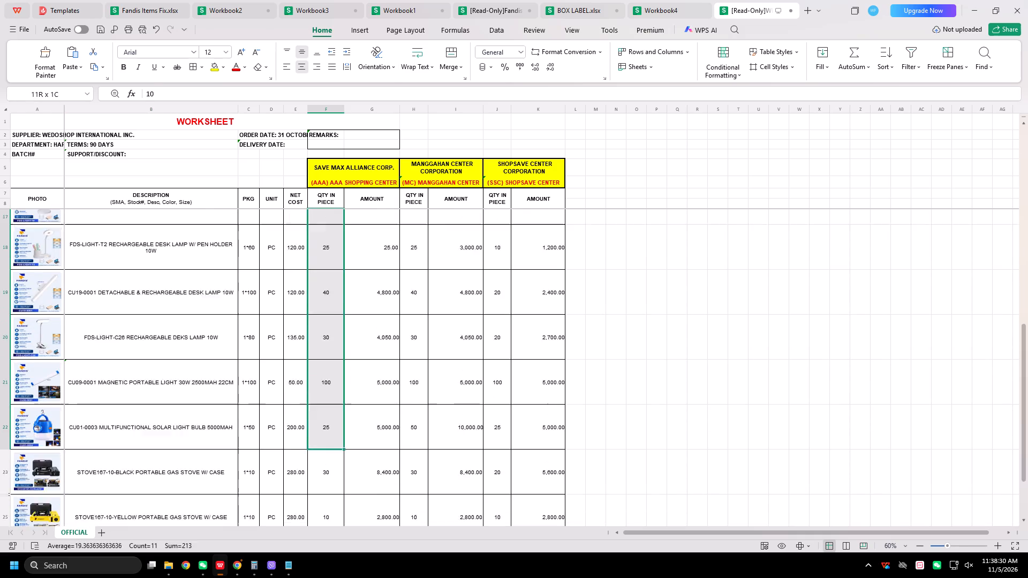
pyautogui.moveTo(331, 422); pyautogui.dragTo(332, 369)
pyautogui.scroll(-4, 331, 433)
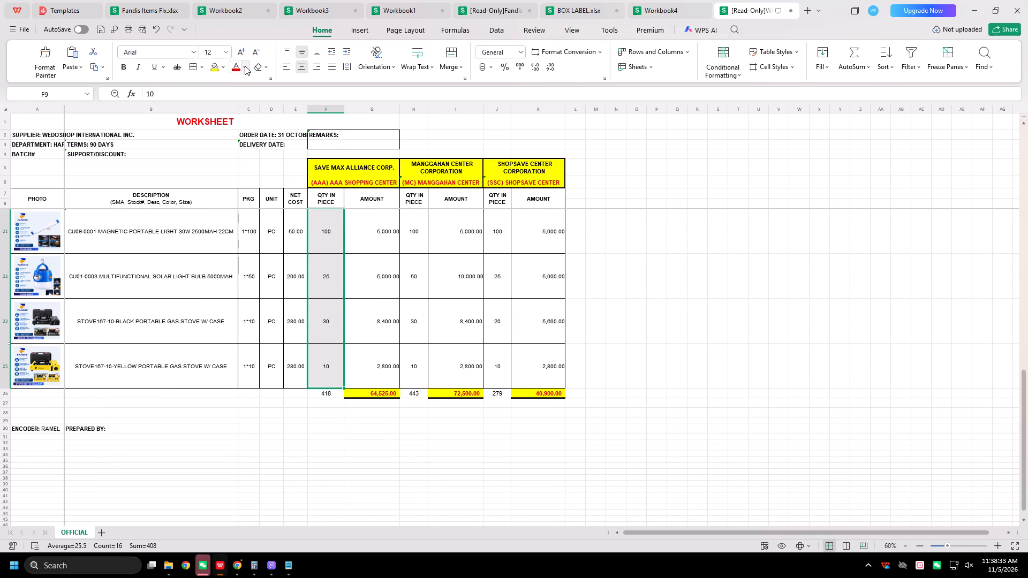
pyautogui.hotkey('ctrl', 'b')
pyautogui.click(216, 53)
pyautogui.write('18')
pyautogui.press('Return')
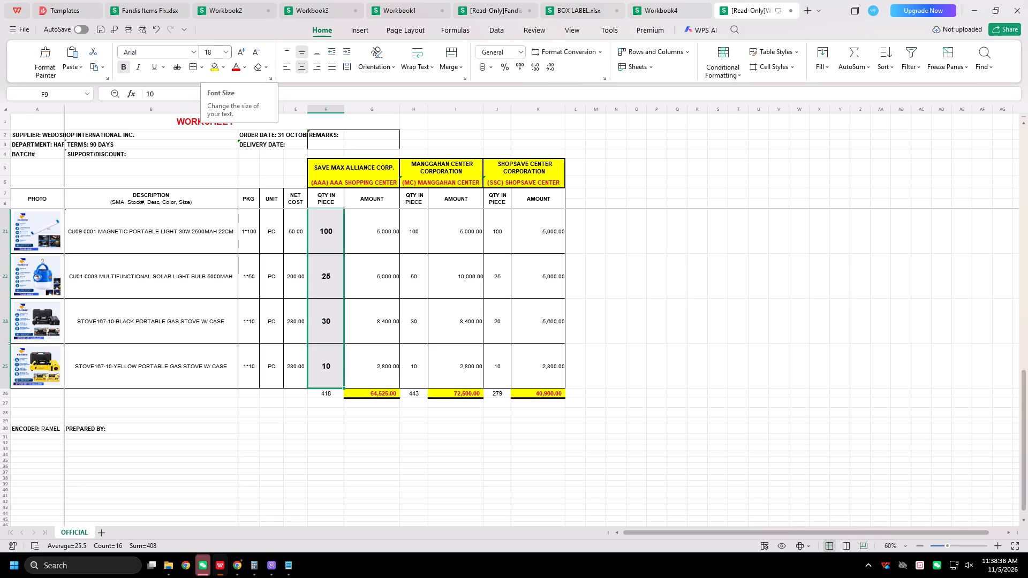
# Make the Manggahan Center Corporation item quantities in rows 9 to 25 bold at font size 18.
pyautogui.scroll(17, 471, 274)
pyautogui.scroll(5, 420, 230)
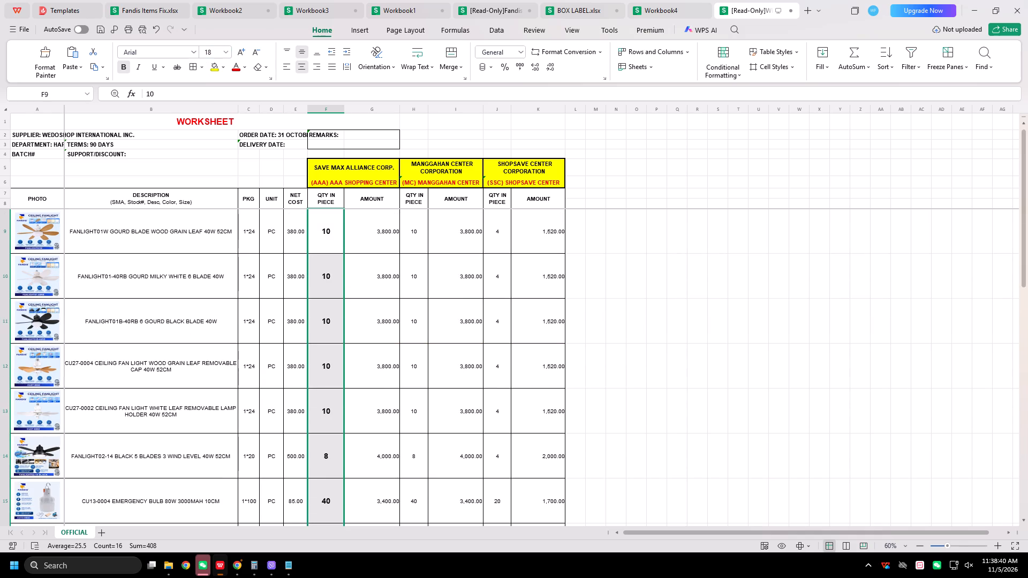
pyautogui.scroll(5, 420, 235)
pyautogui.moveTo(417, 226); pyautogui.dragTo(413, 433)
pyautogui.scroll(-12, 415, 275)
pyautogui.scroll(-5, 413, 428)
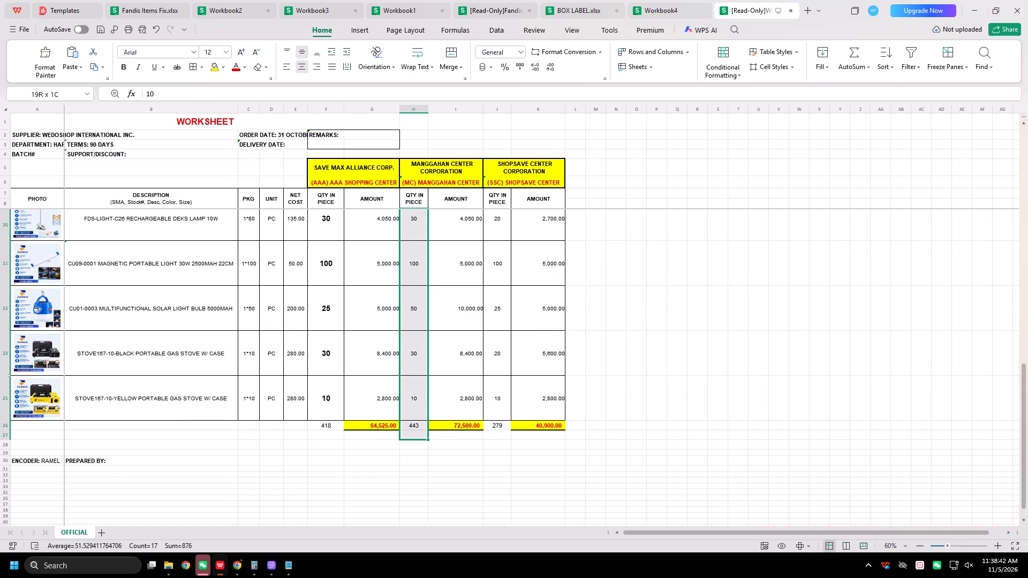
pyautogui.moveTo(413, 433); pyautogui.dragTo(417, 404)
pyautogui.hotkey('ctrl', 'b')
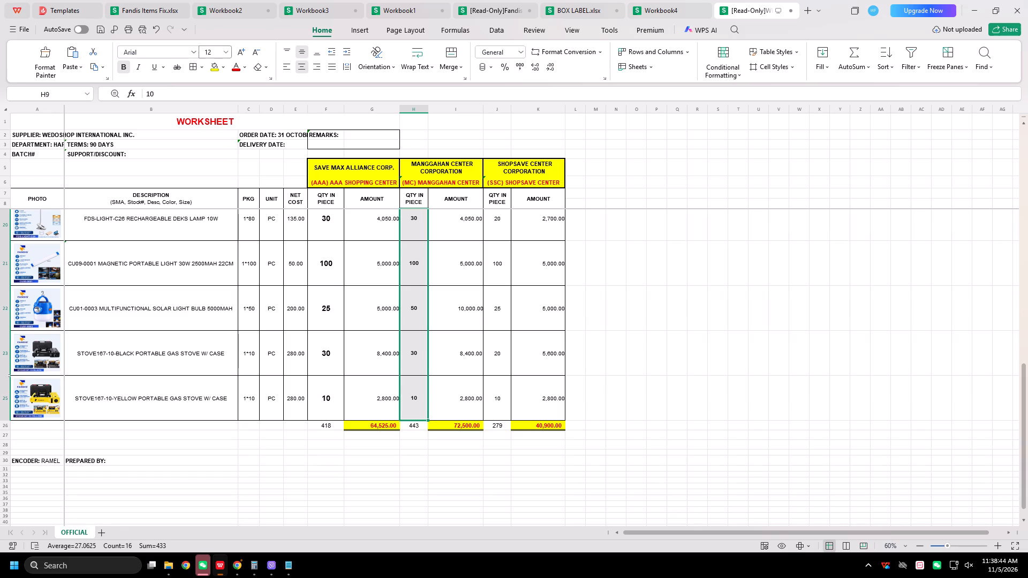
pyautogui.click(209, 52)
pyautogui.write('18')
pyautogui.press('Return')
# Make the Shopsave Center Corporation item quantities in rows 9 to 25 bold at font size 18.
pyautogui.moveTo(498, 397); pyautogui.dragTo(499, 239)
pyautogui.scroll(19, 499, 261)
pyautogui.hotkey('ctrl', 'b')
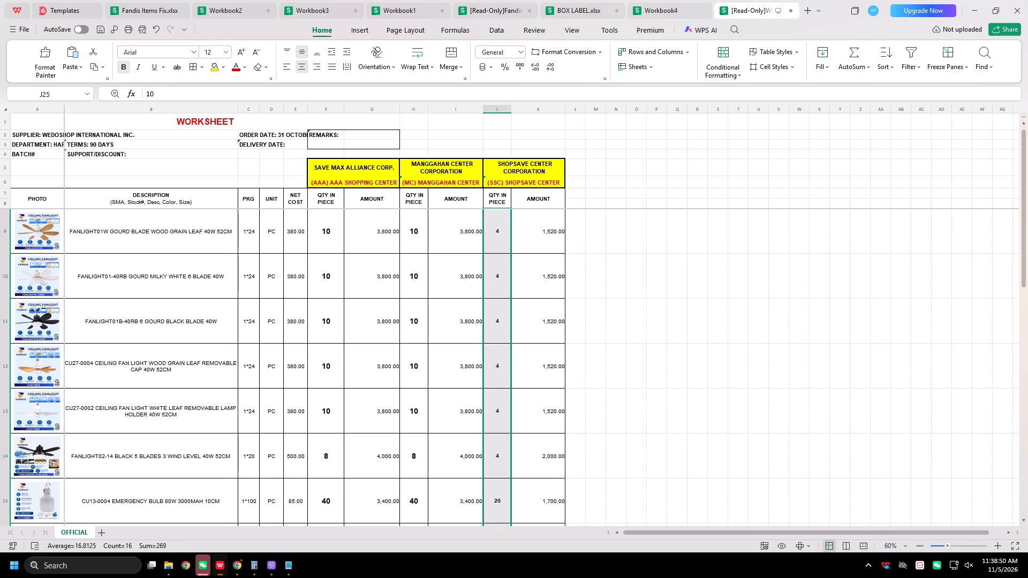
pyautogui.click(210, 54)
pyautogui.write('18')
pyautogui.press('Return')
# In Weixin's Unisun x Wedoshop (FANDIS) chat, check the damage photo and reply "Padala po kami sa next order po ng remote".
pyautogui.click(934, 513)
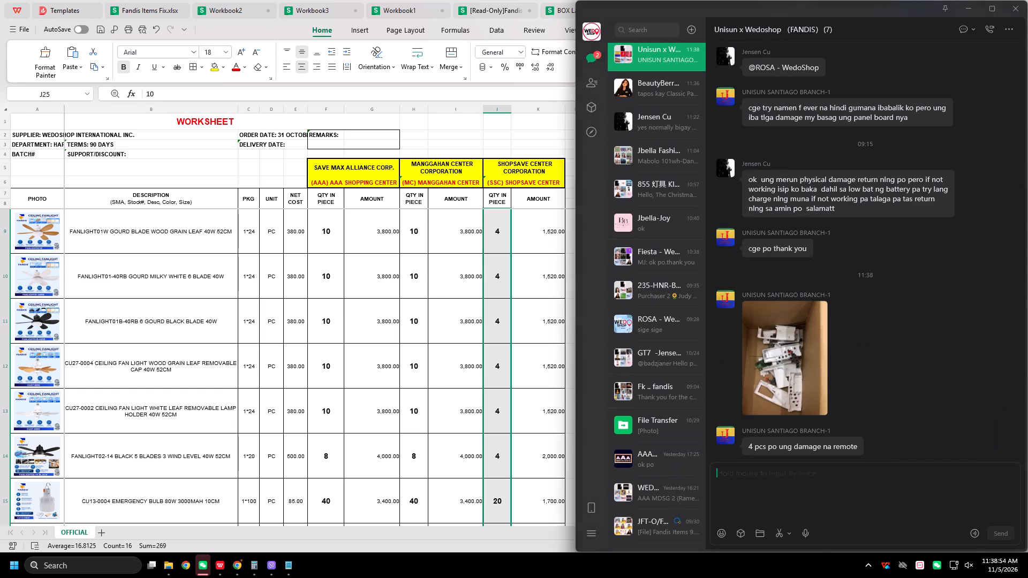
pyautogui.click(788, 349)
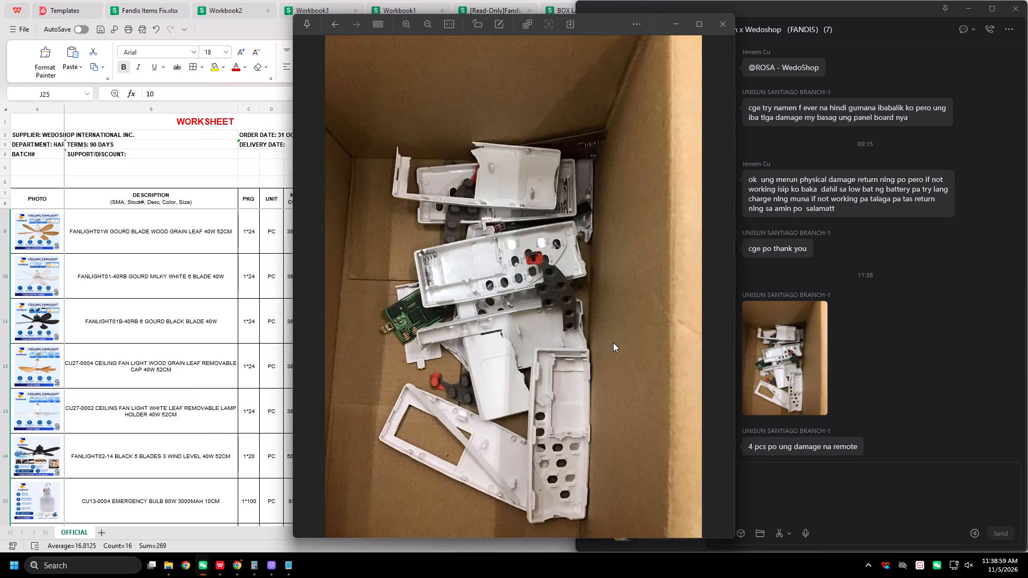
pyautogui.press('Escape')
pyautogui.click(784, 483)
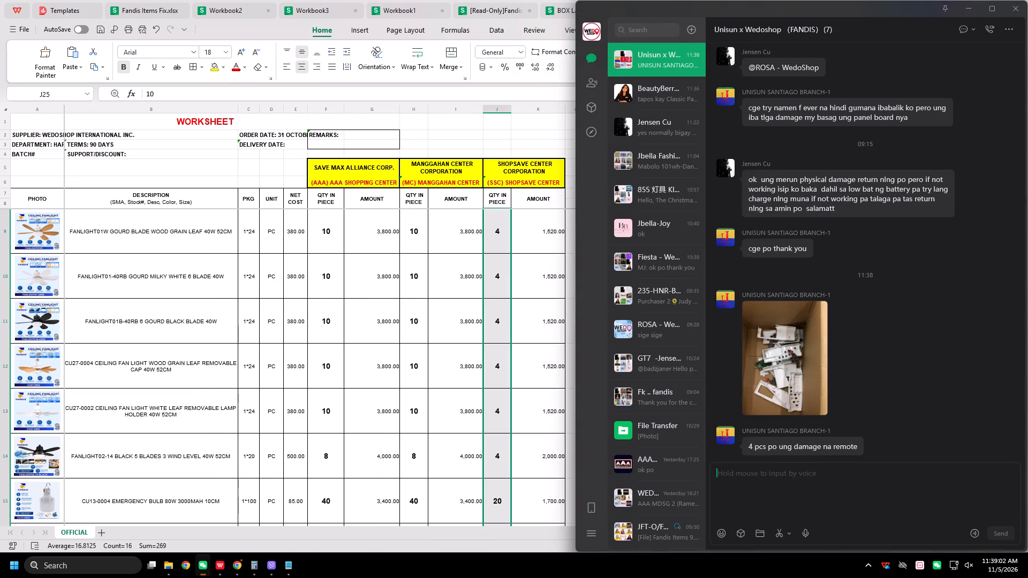
pyautogui.write('PADALA PO KAMI')
pyautogui.write('Padala po kami')
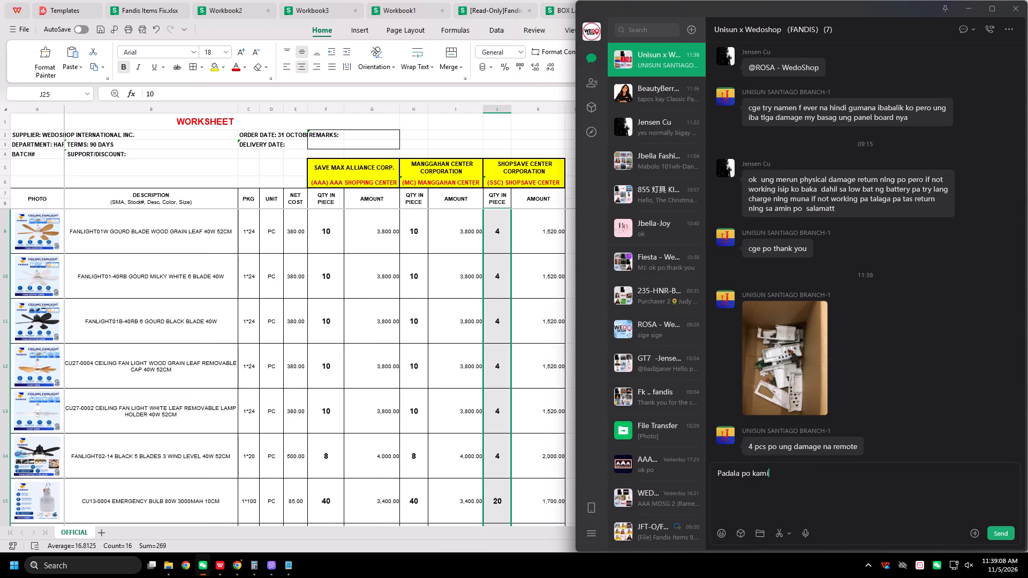
pyautogui.press('space')
pyautogui.write('sa next order po ng remote')
pyautogui.press('Return')
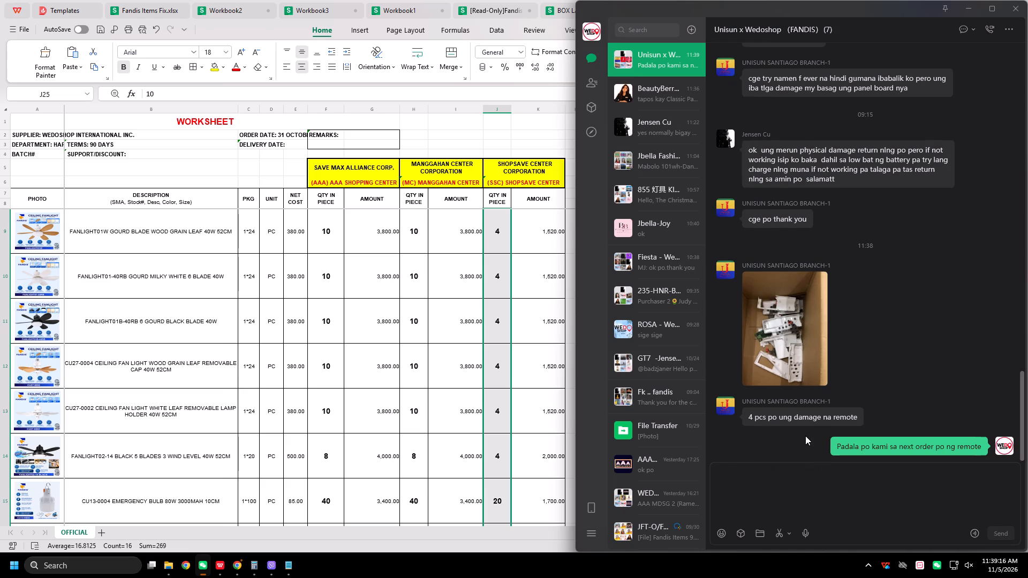
# Recheck the damaged parts photo and examine the new purchase return slip photo, rotated upright and enlarged.
pyautogui.click(783, 340)
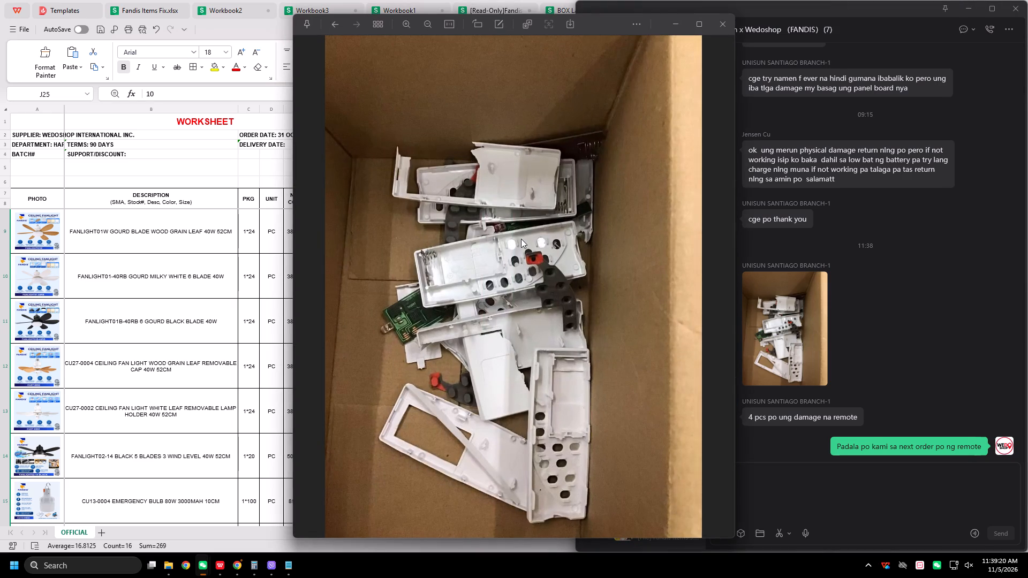
pyautogui.press('Escape')
pyautogui.click(796, 397)
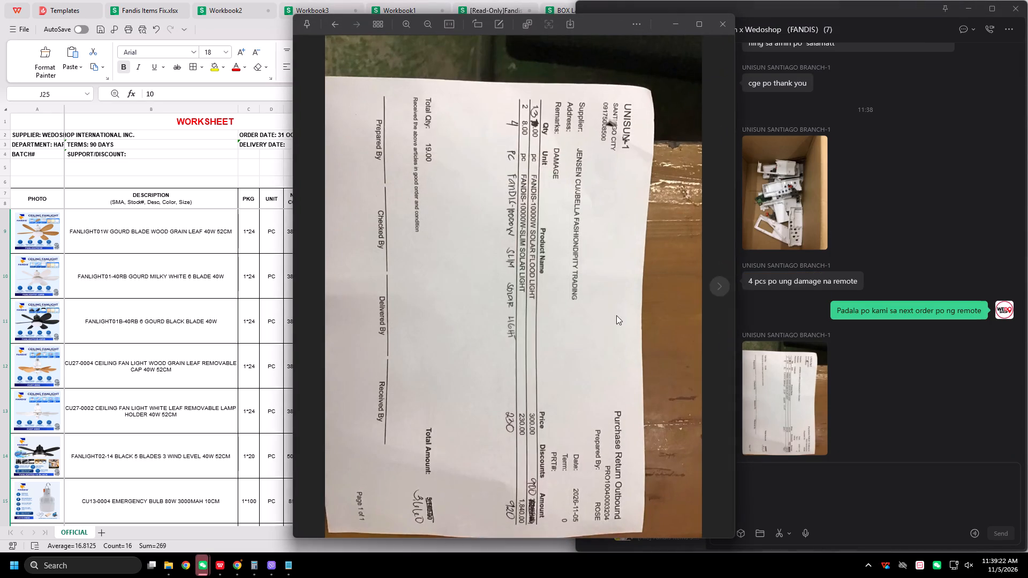
pyautogui.click(478, 28)
pyautogui.click(478, 28)
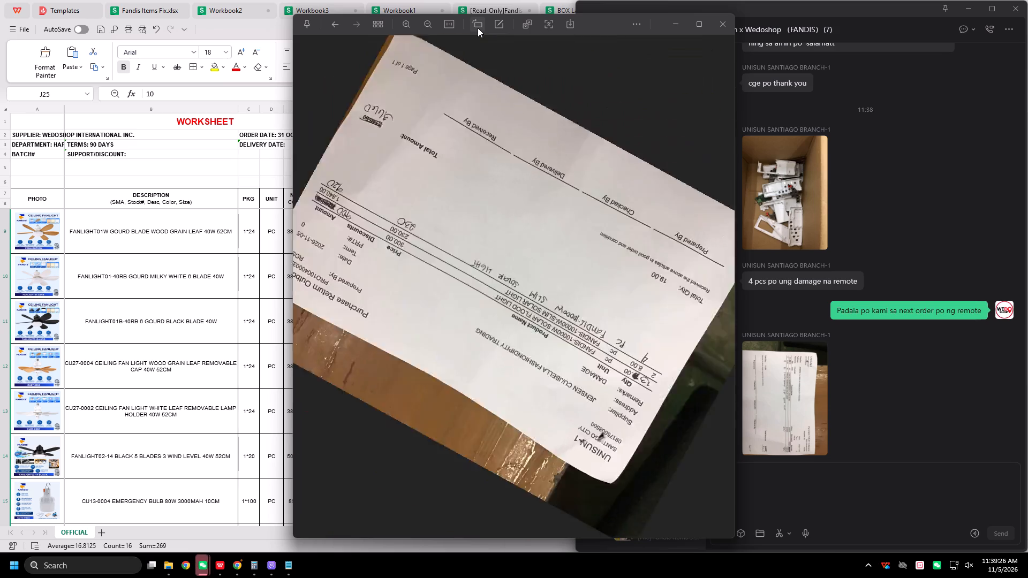
pyautogui.click(478, 28)
pyautogui.scroll(5, 407, 326)
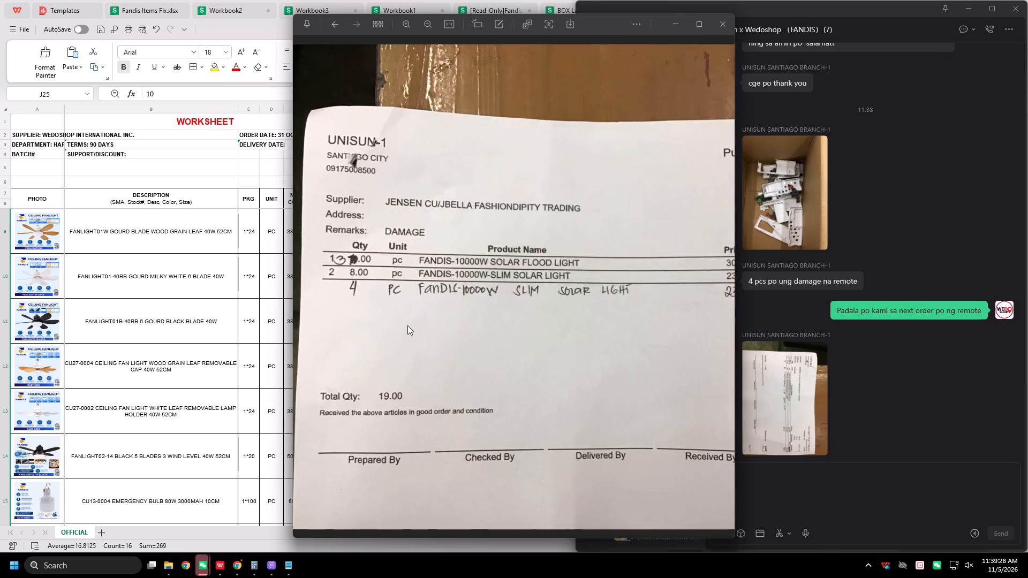
pyautogui.moveTo(599, 322); pyautogui.dragTo(560, 323)
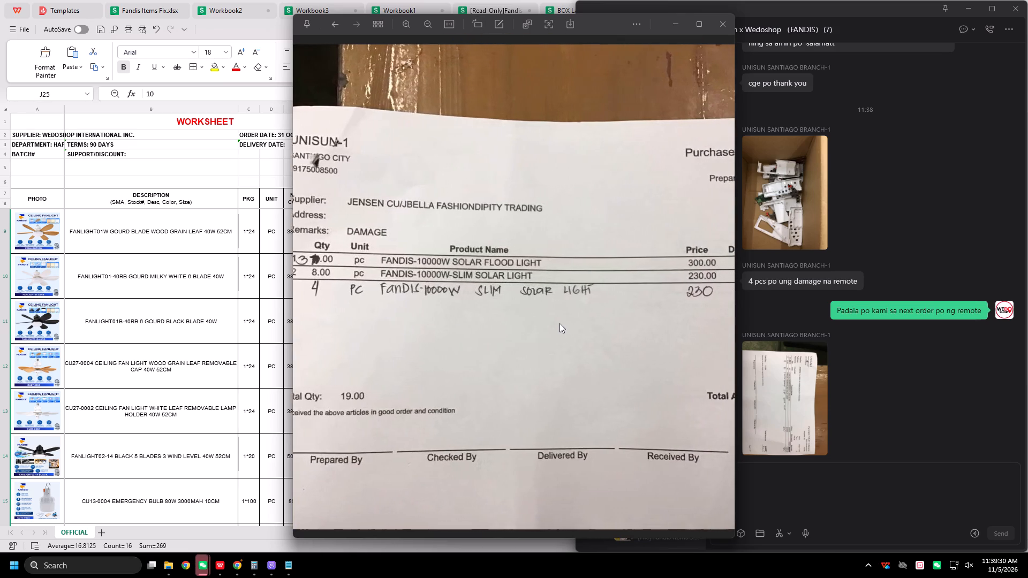
pyautogui.moveTo(560, 323); pyautogui.dragTo(587, 322)
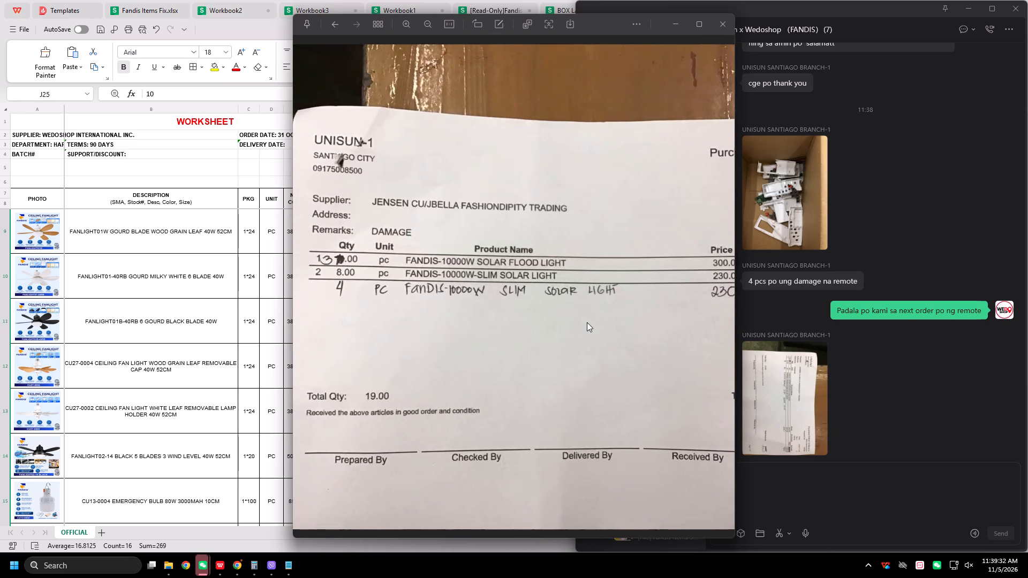
pyautogui.moveTo(587, 322); pyautogui.dragTo(616, 325)
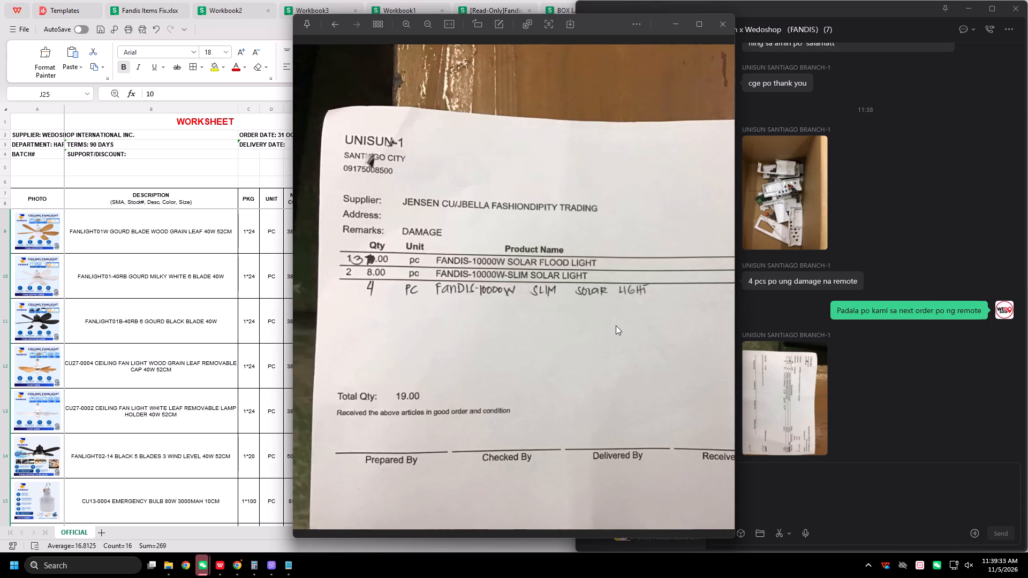
pyautogui.moveTo(616, 325); pyautogui.dragTo(427, 328)
pyautogui.press('Escape')
# Send the message "Confirm ko lang po ung sa Remote po ba pang Solar po ito" to the Unisun x Wedoshop chat.
pyautogui.click(819, 483)
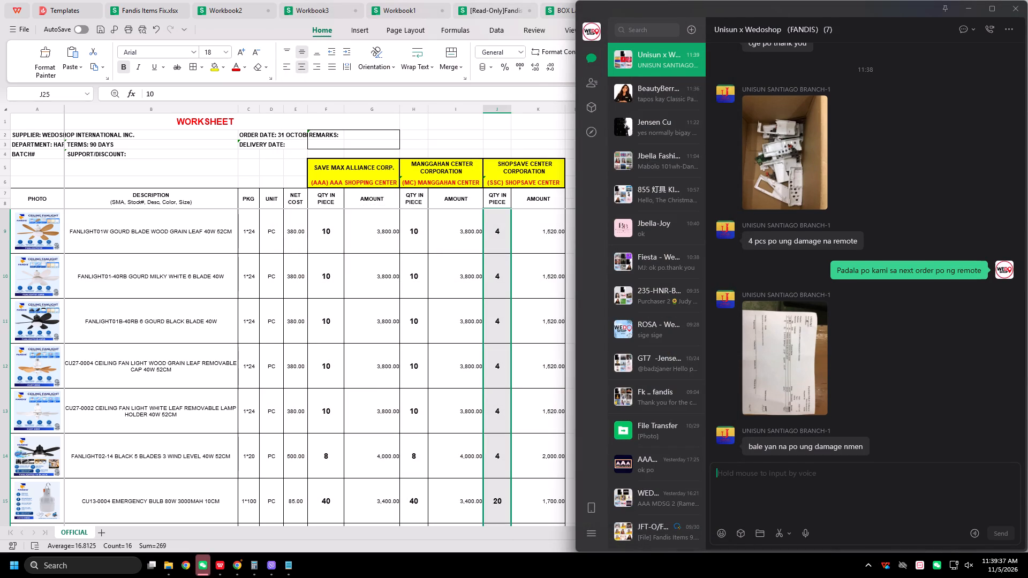
pyautogui.click(820, 484)
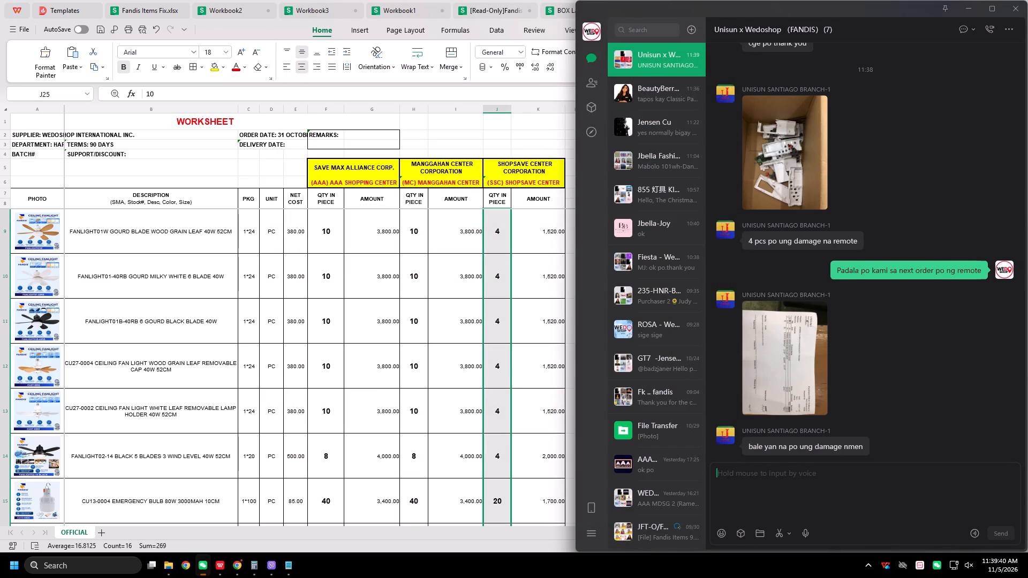
pyautogui.click(819, 483)
pyautogui.click(783, 489)
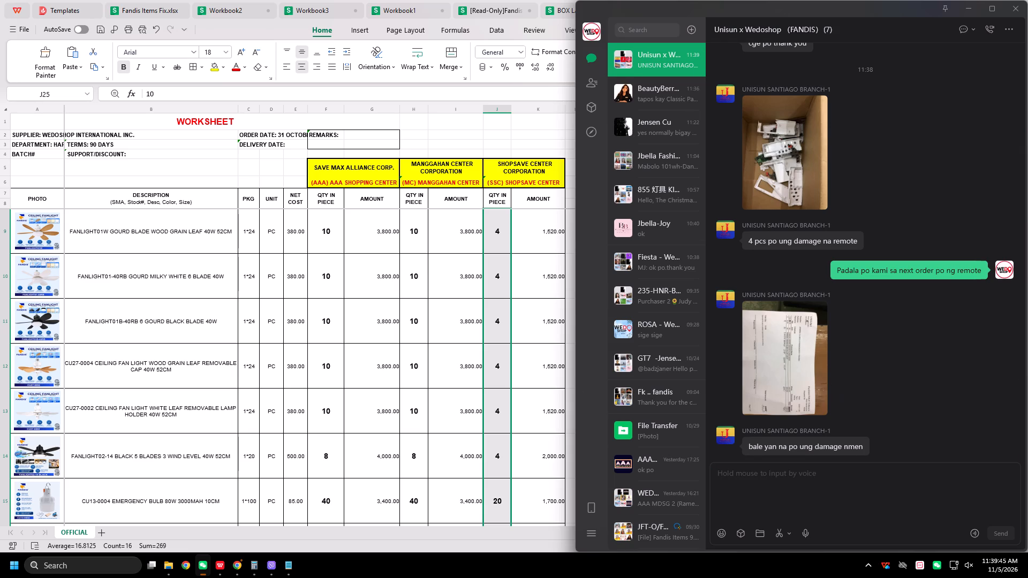
pyautogui.write('Confirm ko lang po ung sa Re')
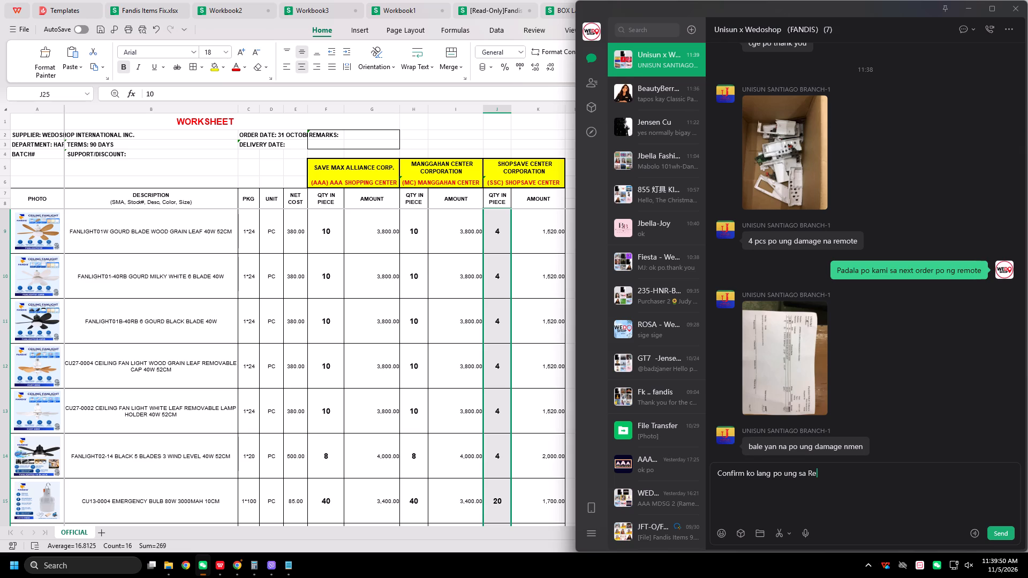
pyautogui.write('mote po ba')
pyautogui.press('space')
pyautogui.write('pang Solar po ito')
pyautogui.press('space')
pyautogui.press('BackSpace')
pyautogui.press('Return')
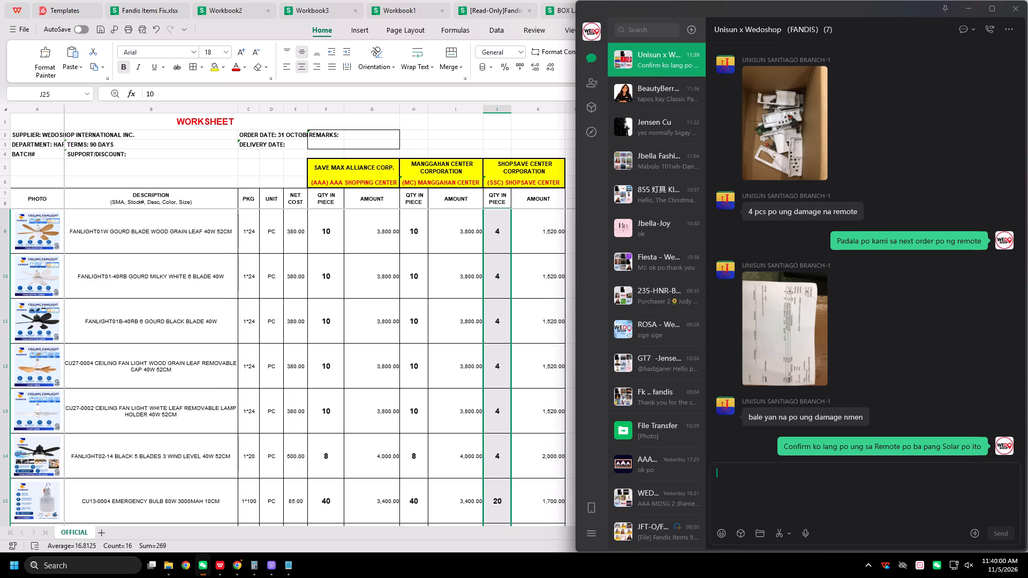
# Switch to WPS Office and clear the Shopsave Center quantity for CU27-0004 ceiling fan light in row 12.
pyautogui.click(496, 365)
pyautogui.press('Delete')
pyautogui.press('Down')
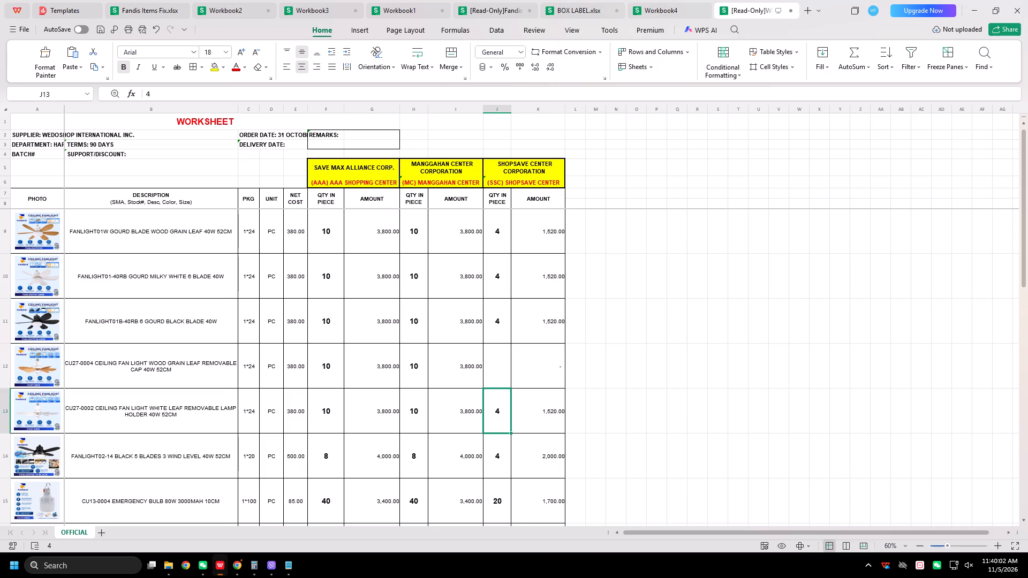
pyautogui.click(496, 365)
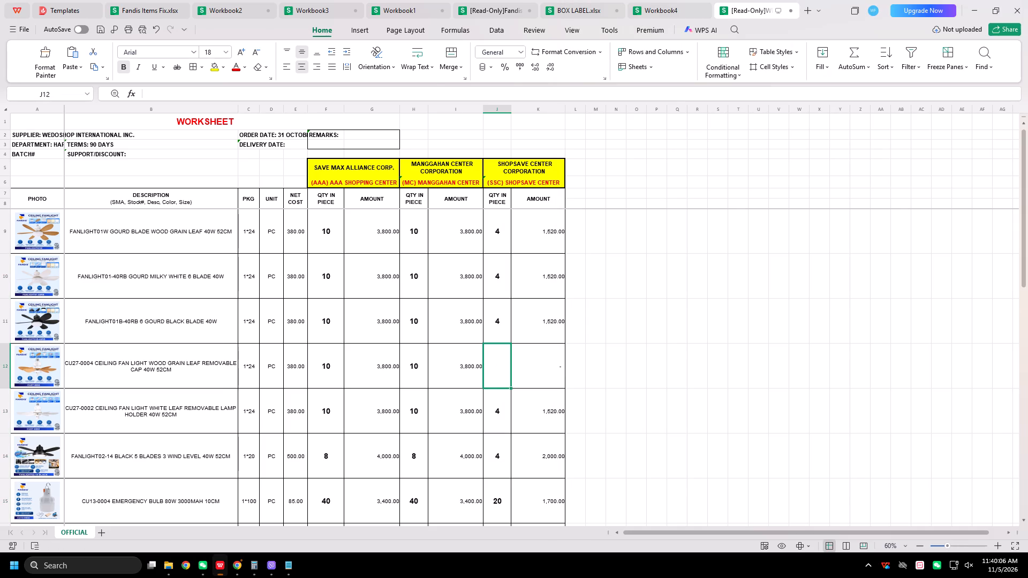
pyautogui.press('Down')
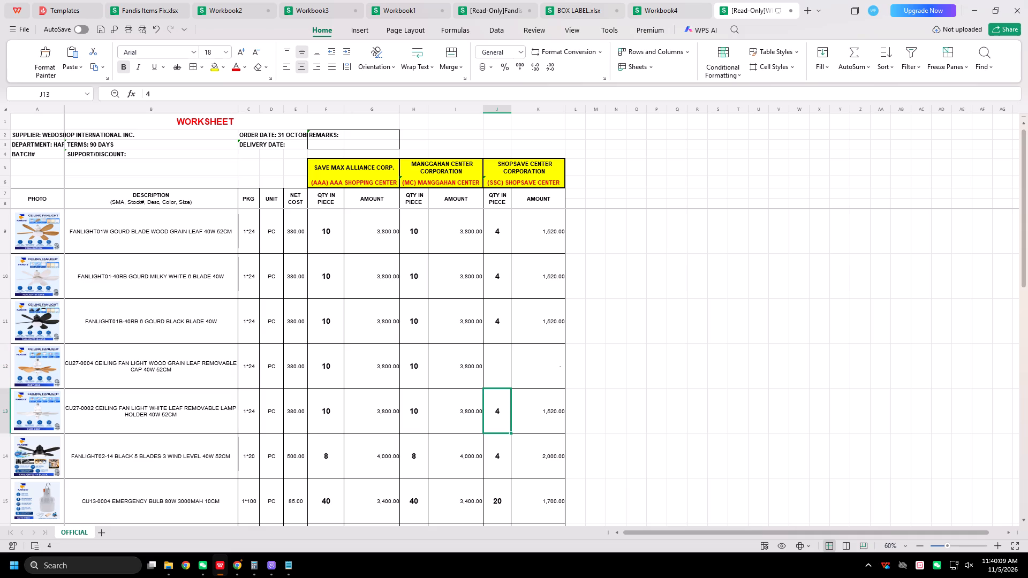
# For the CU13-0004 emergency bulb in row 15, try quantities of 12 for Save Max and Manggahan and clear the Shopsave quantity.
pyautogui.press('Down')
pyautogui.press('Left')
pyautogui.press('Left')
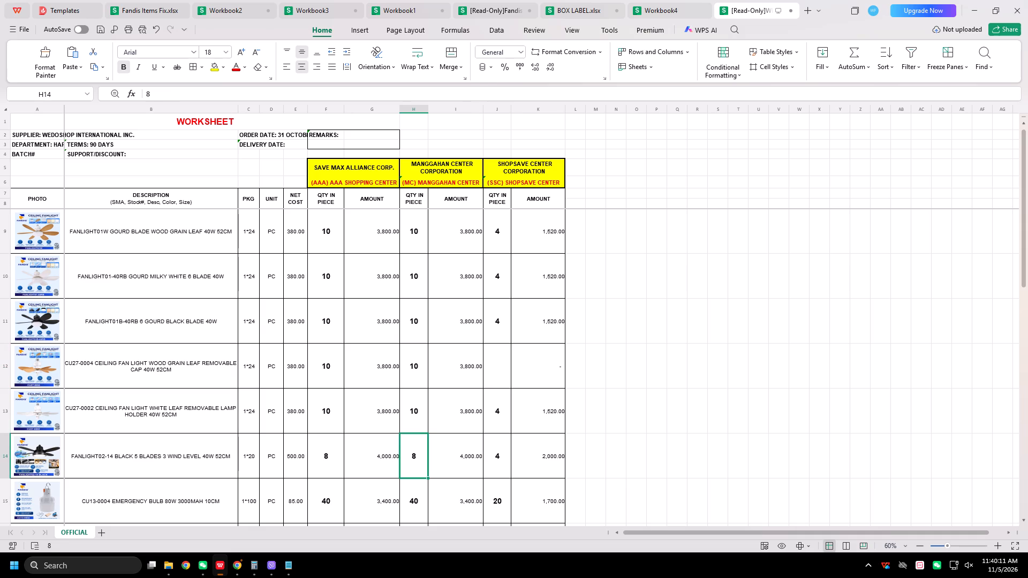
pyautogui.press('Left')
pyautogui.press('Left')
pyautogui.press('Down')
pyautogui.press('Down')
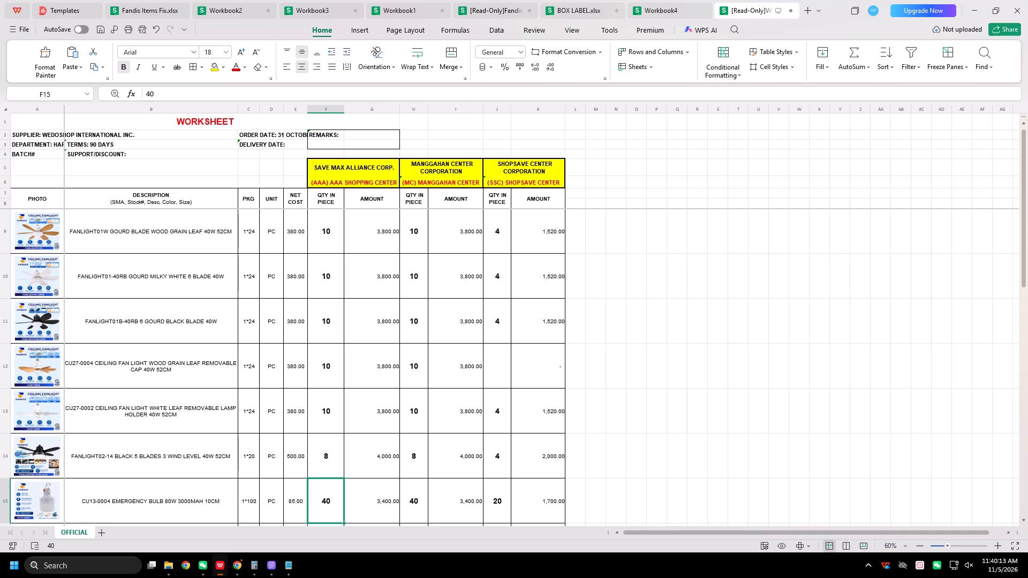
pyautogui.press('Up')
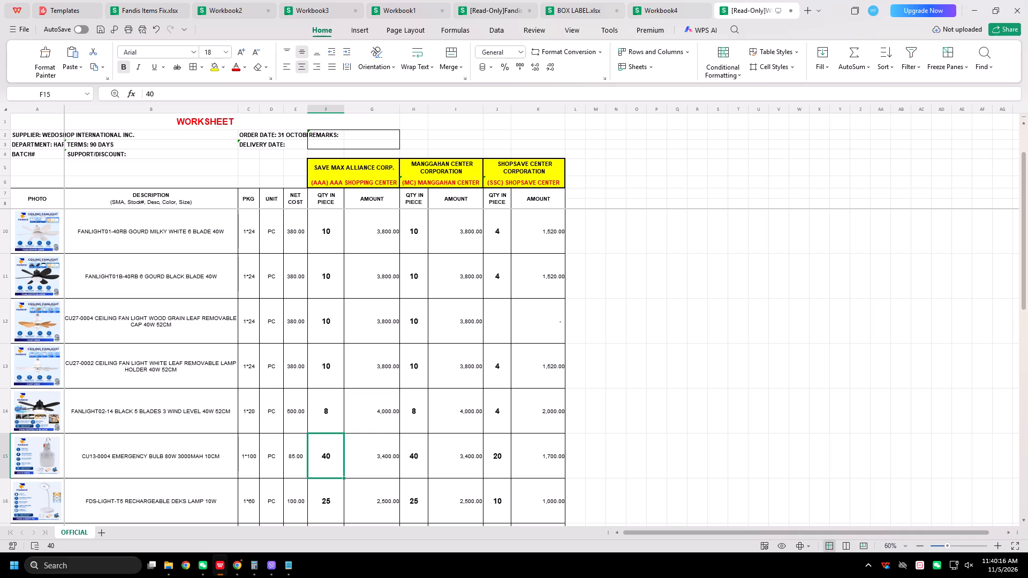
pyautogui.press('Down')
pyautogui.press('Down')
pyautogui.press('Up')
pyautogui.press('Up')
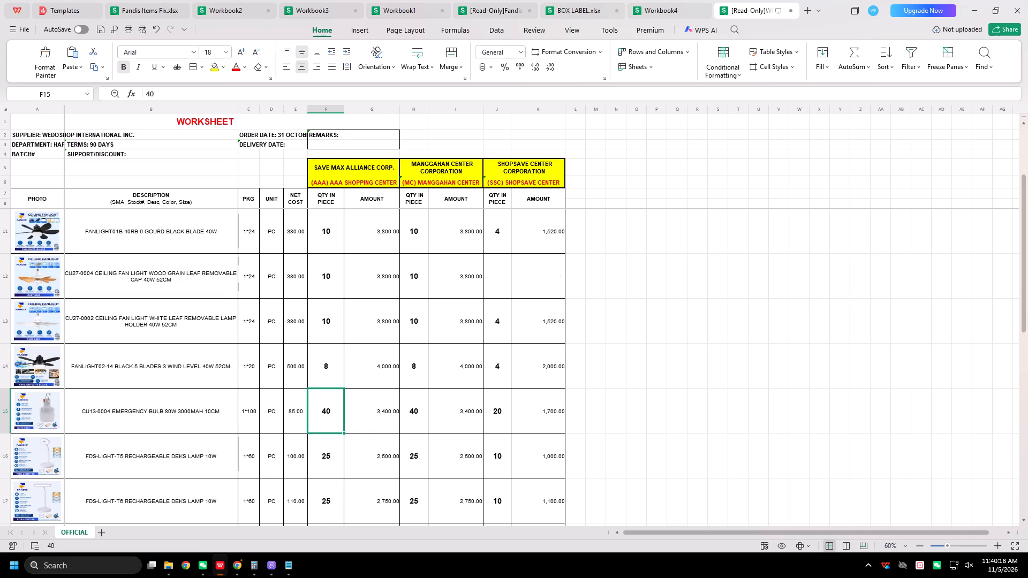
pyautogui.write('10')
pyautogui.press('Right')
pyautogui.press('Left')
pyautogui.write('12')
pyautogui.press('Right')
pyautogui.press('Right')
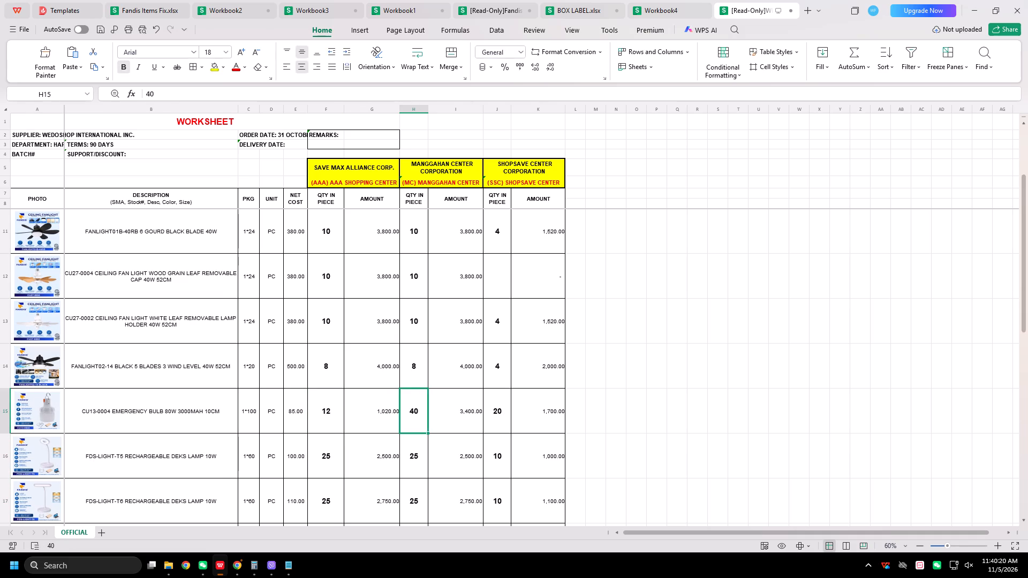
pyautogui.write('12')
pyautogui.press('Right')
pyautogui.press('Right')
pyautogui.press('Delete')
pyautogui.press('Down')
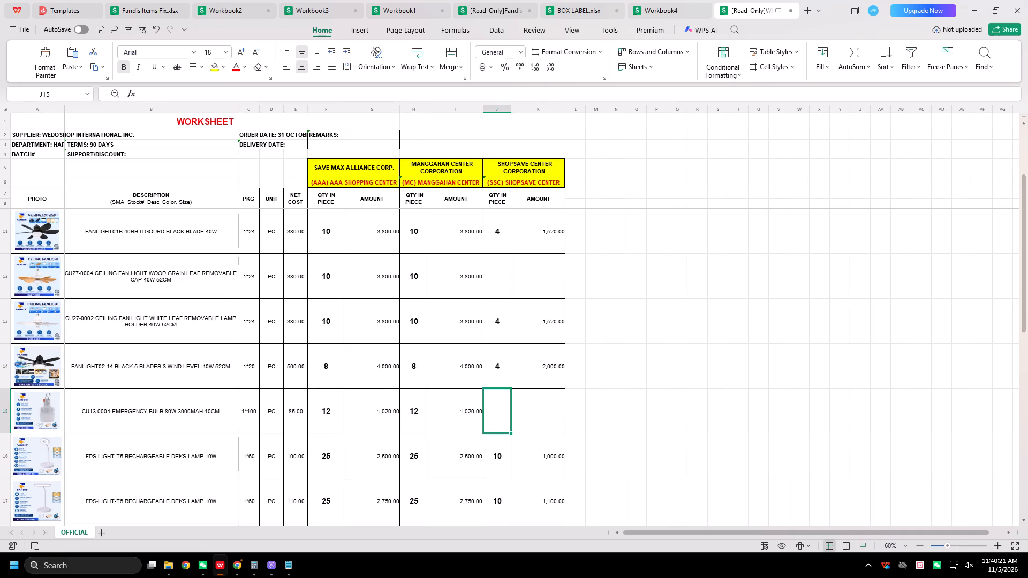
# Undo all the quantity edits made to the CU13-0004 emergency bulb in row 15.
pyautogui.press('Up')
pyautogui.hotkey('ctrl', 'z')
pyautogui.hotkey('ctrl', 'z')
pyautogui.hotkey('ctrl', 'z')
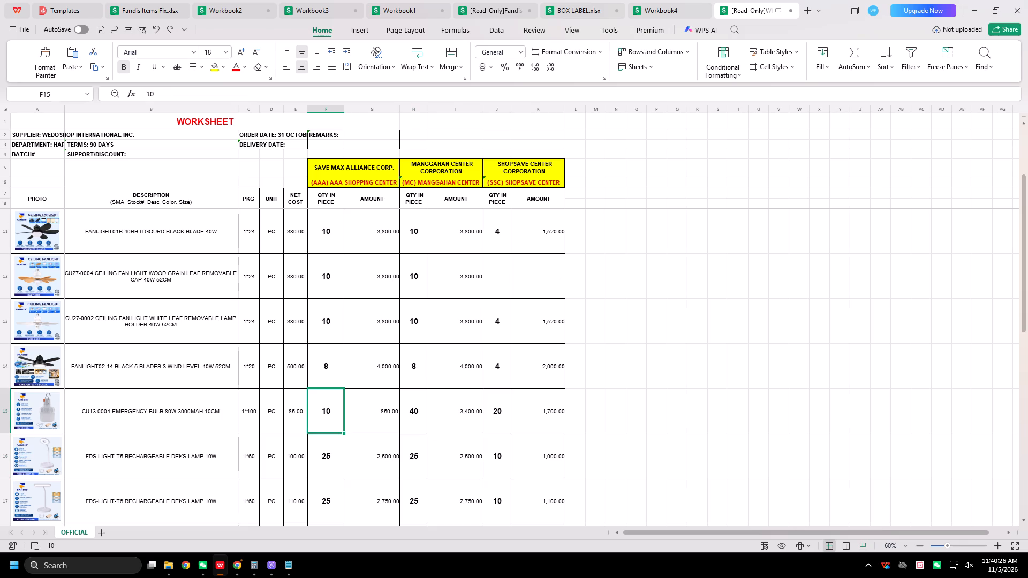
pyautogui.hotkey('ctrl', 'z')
# Hide row 16, the FDS-LIGHT-T5 rechargeable desk lamp.
pyautogui.press('Down')
pyautogui.press('Down')
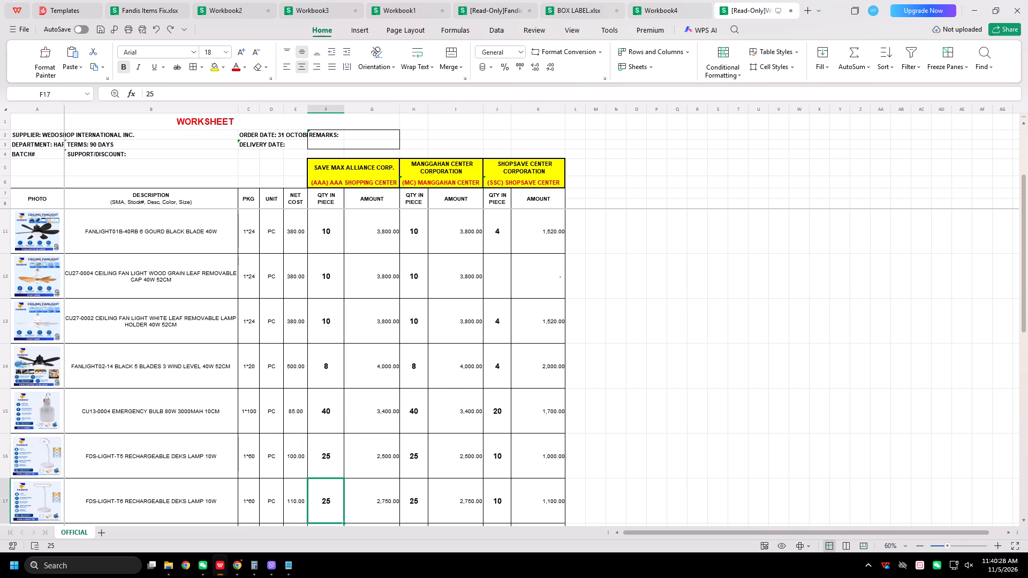
pyautogui.press('Up')
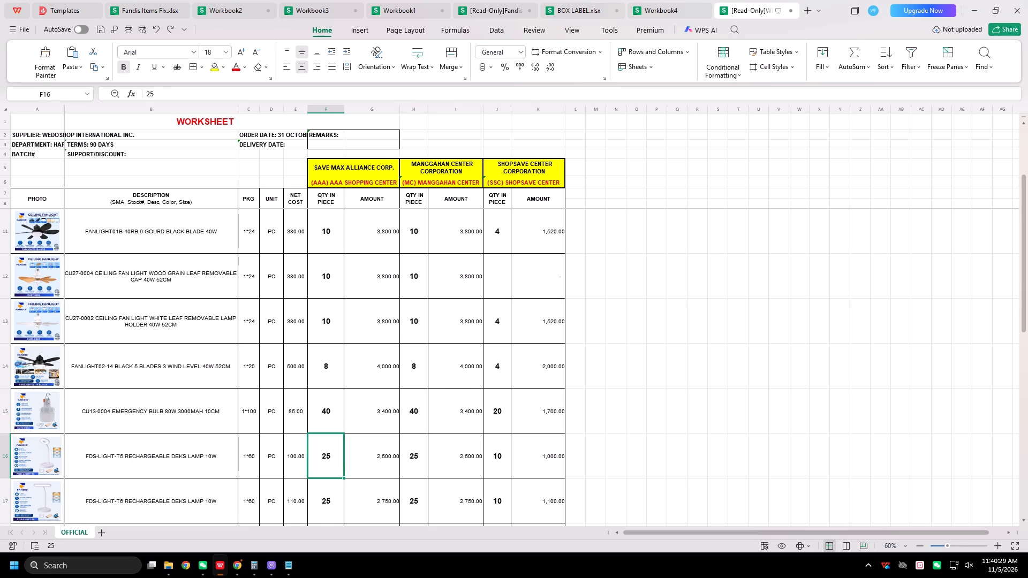
pyautogui.click(3, 449)
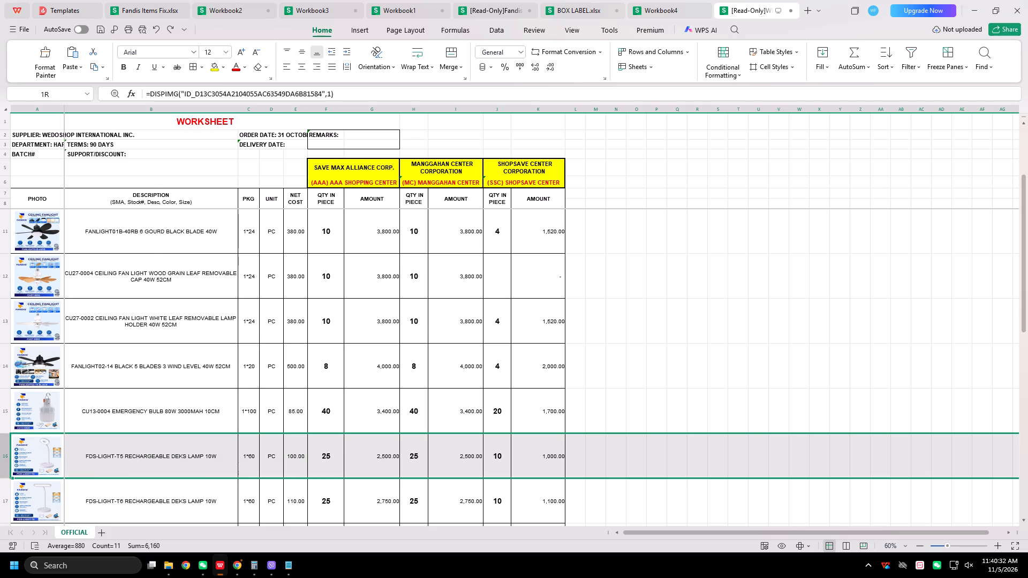
pyautogui.rightClick(3, 449)
pyautogui.click(44, 238)
# For the FDS-LIGHT-T6 lamp in row 17, set the Save Max and Manggahan quantities to 10 and clear the Shopsave quantity.
pyautogui.scroll(-3, 294, 347)
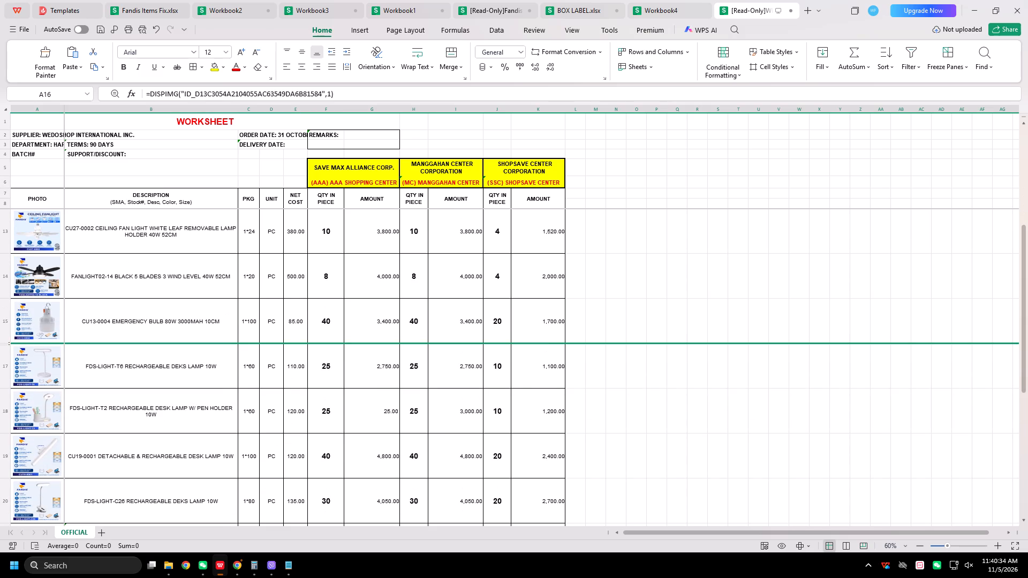
pyautogui.click(334, 372)
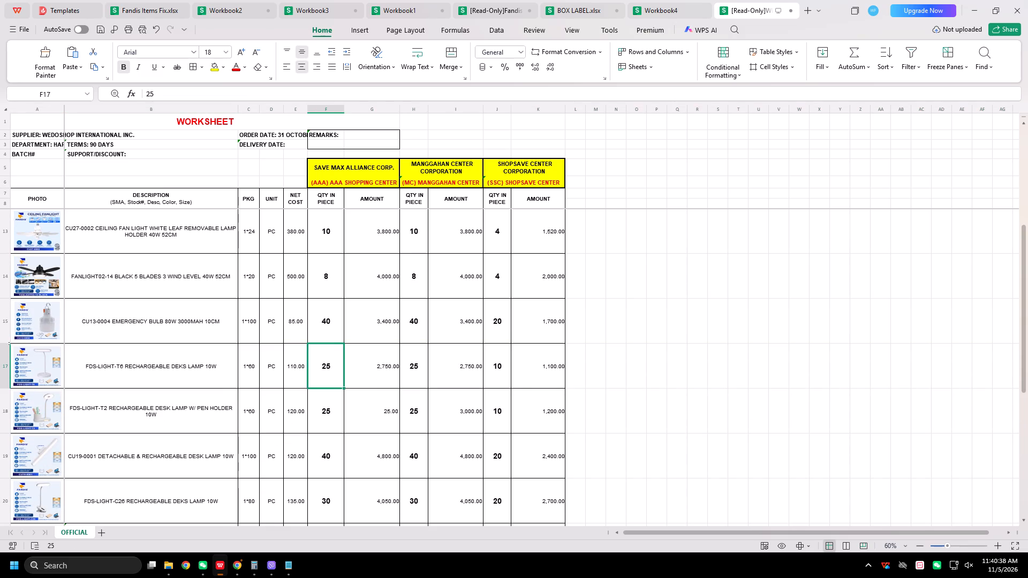
pyautogui.write('10')
pyautogui.press('Right')
pyautogui.press('Right')
pyautogui.write('10')
pyautogui.press('Right')
pyautogui.press('Right')
pyautogui.press('Delete')
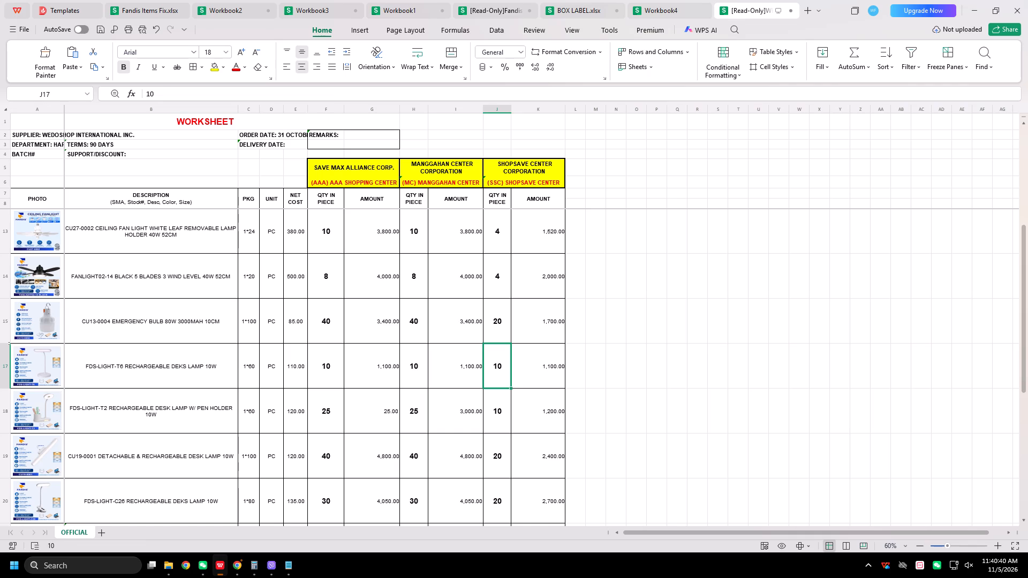
pyautogui.press('Down')
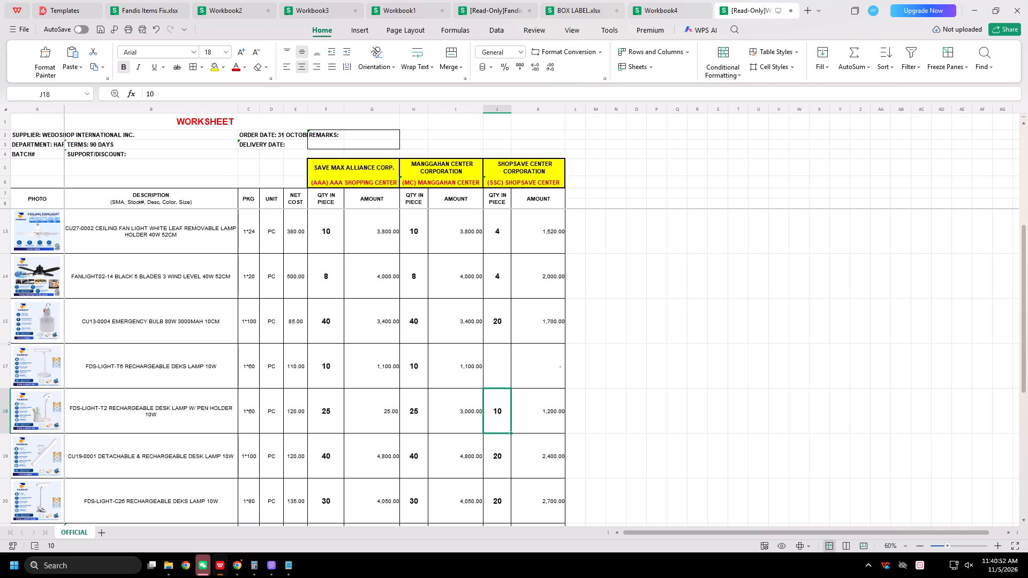
# Set the Save Max and Manggahan quantities of the FDS-LIGHT-C26 lamp in row 20 to 20 each.
pyautogui.press('Down')
pyautogui.press('Down')
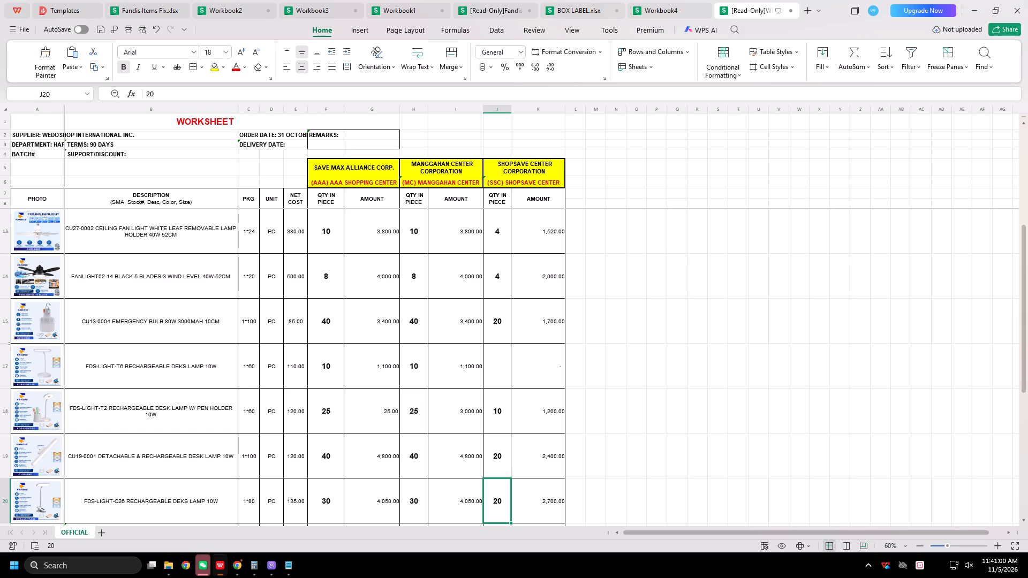
pyautogui.press('Left')
pyautogui.press('Left')
pyautogui.press('Left')
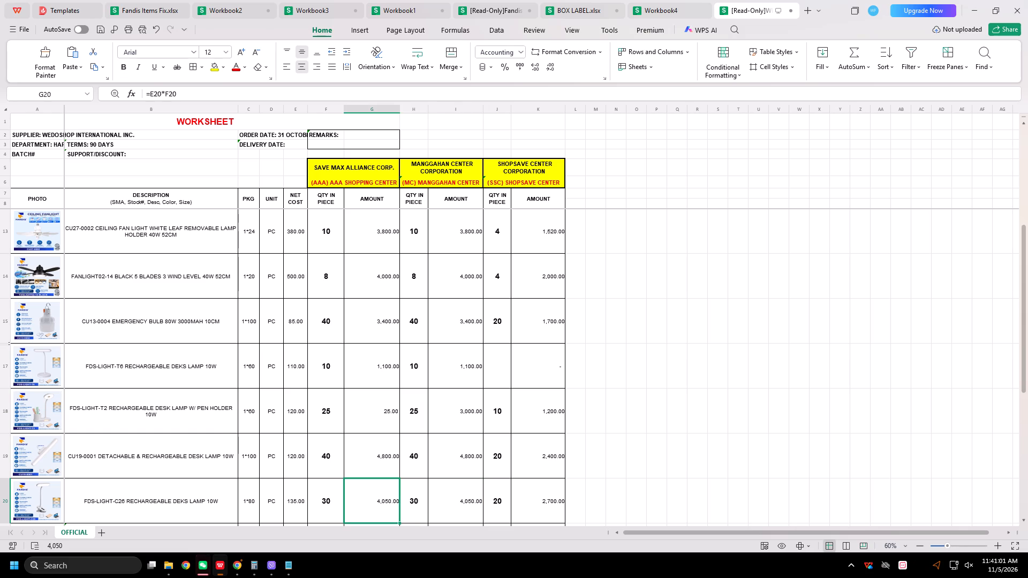
pyautogui.press('Left')
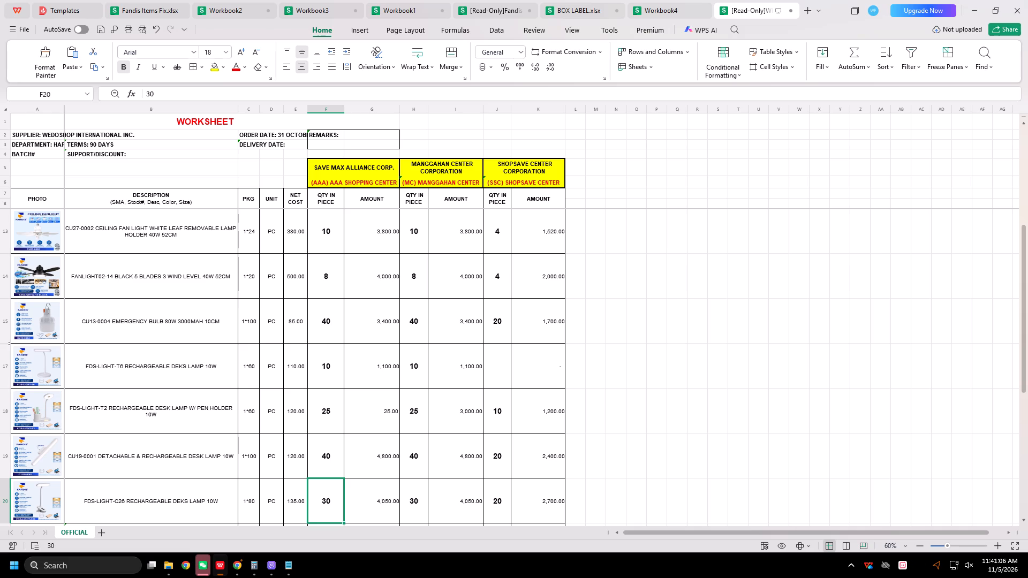
pyautogui.write('20')
pyautogui.press('Right')
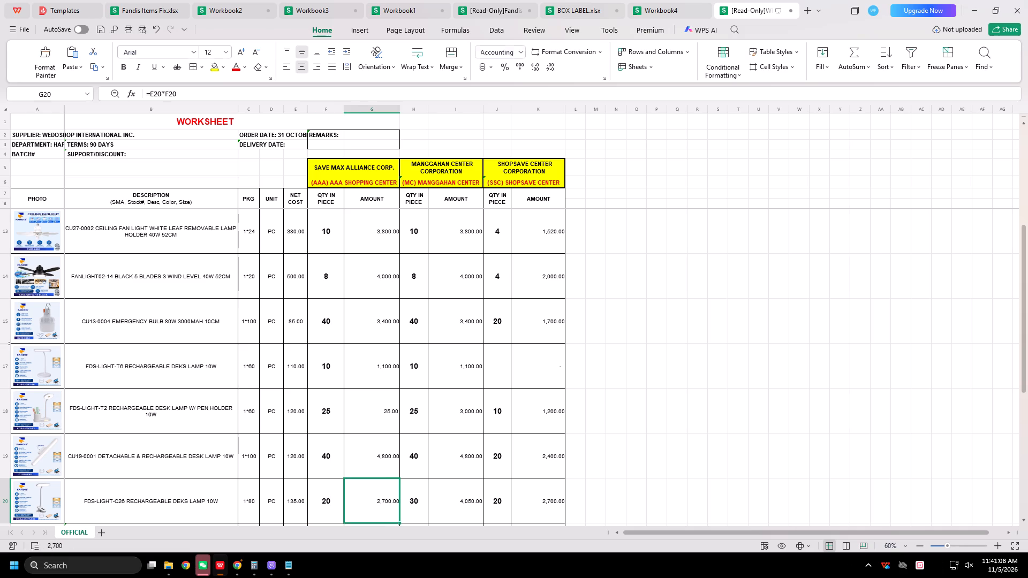
pyautogui.press('Right')
pyautogui.write('20')
pyautogui.press('Right')
pyautogui.press('Right')
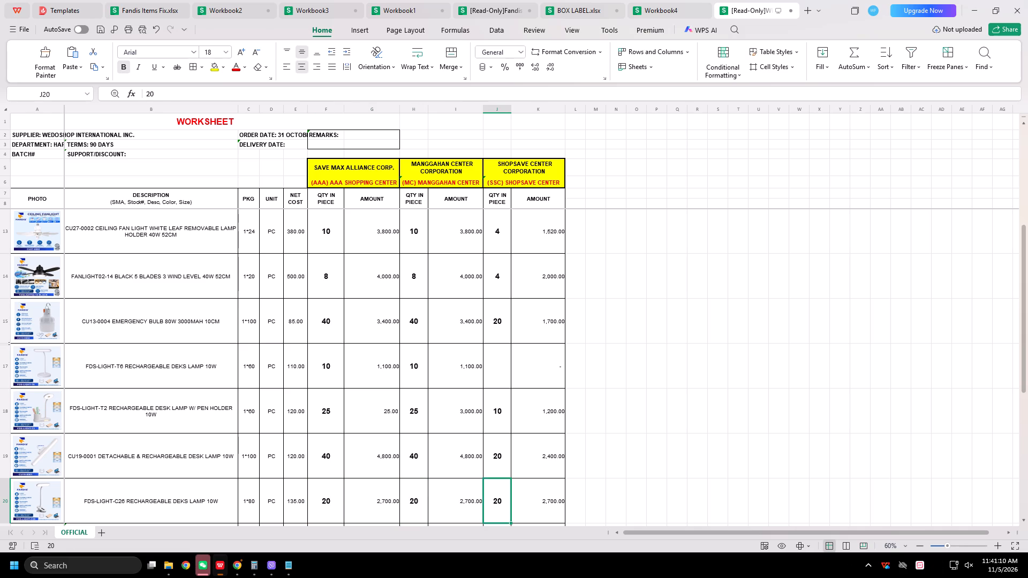
# Set the quantity of the CU09-0001 magnetic portable light in row 21 to 30 for all three branches.
pyautogui.press('Down')
pyautogui.press('Down')
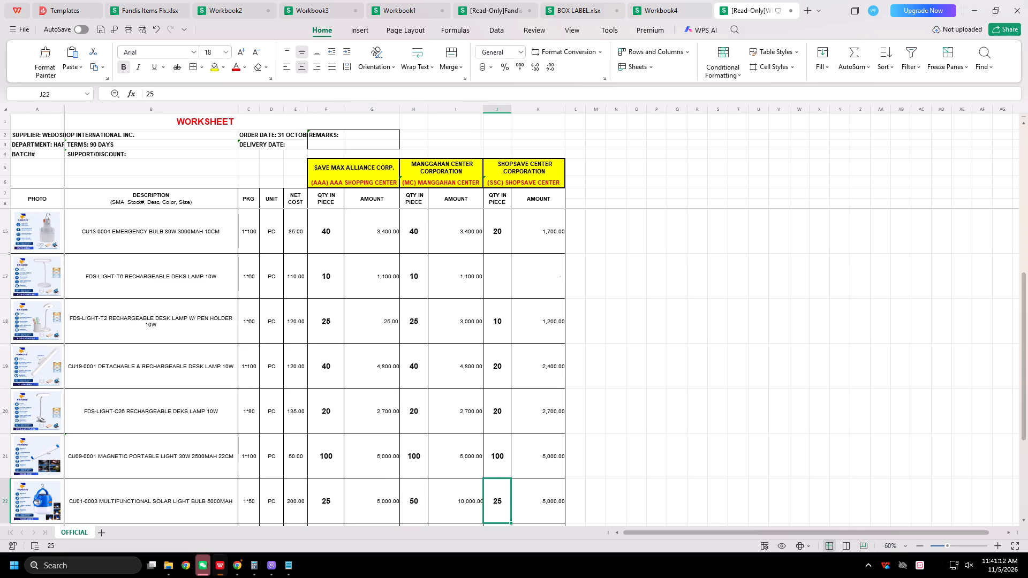
pyautogui.press('Up')
pyautogui.press('Left')
pyautogui.press('Left')
pyautogui.press('Left')
pyautogui.press('Left')
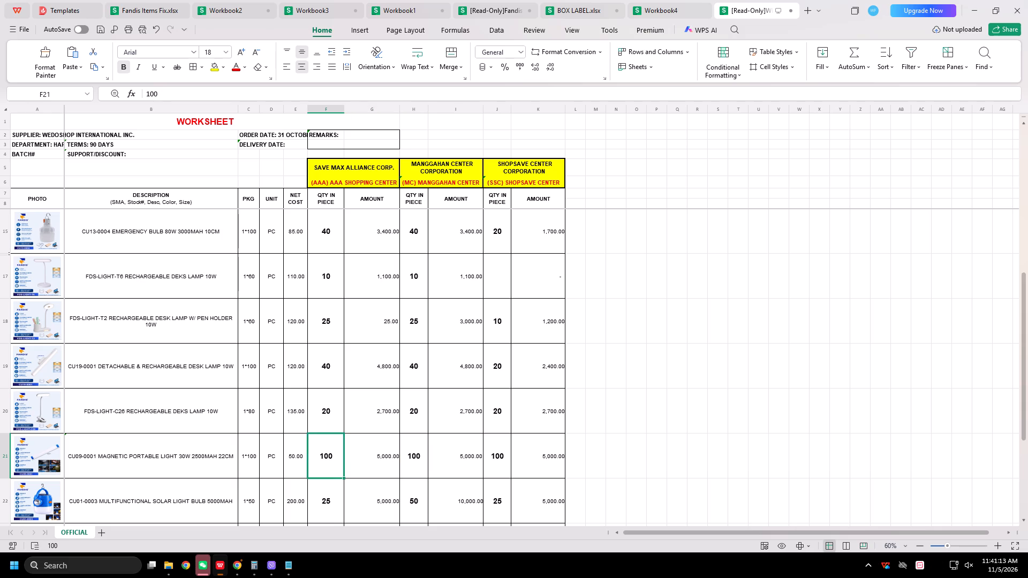
pyautogui.write('30')
pyautogui.press('Right')
pyautogui.press('Right')
pyautogui.write('30')
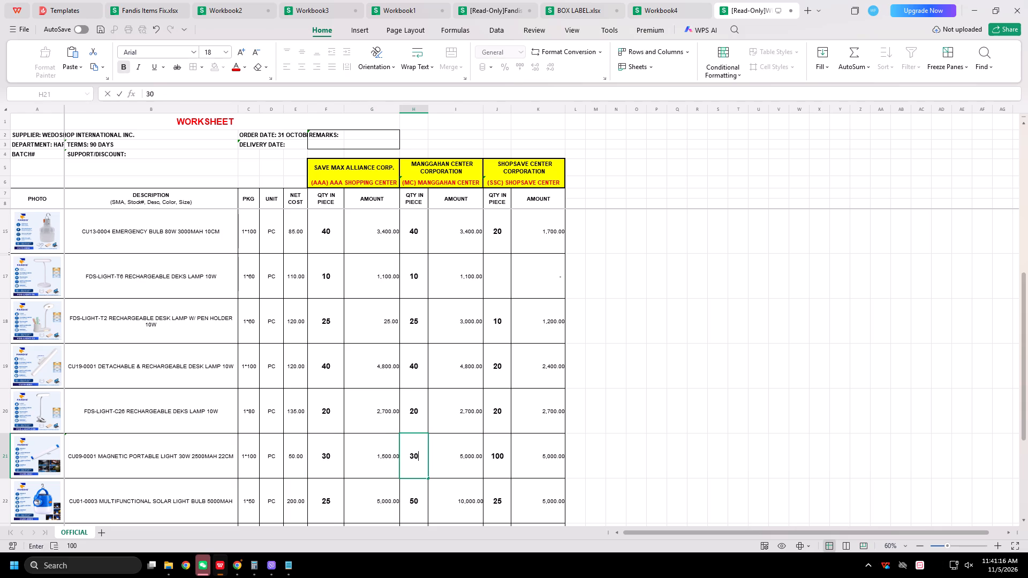
pyautogui.press('Right')
pyautogui.press('Right')
pyautogui.write('30')
pyautogui.press('Return')
# Set the Save Max and Manggahan quantities of the CU01-0003 solar light bulb in row 22 to 10 each.
pyautogui.press('Down')
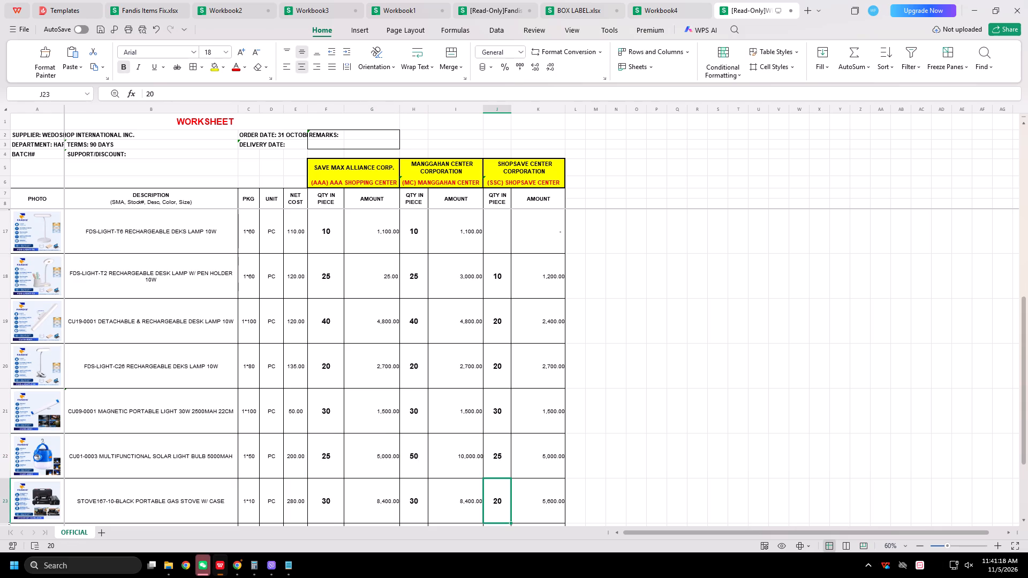
pyautogui.press('Up')
pyautogui.press('Left')
pyautogui.press('Left')
pyautogui.press('Left')
pyautogui.press('Left')
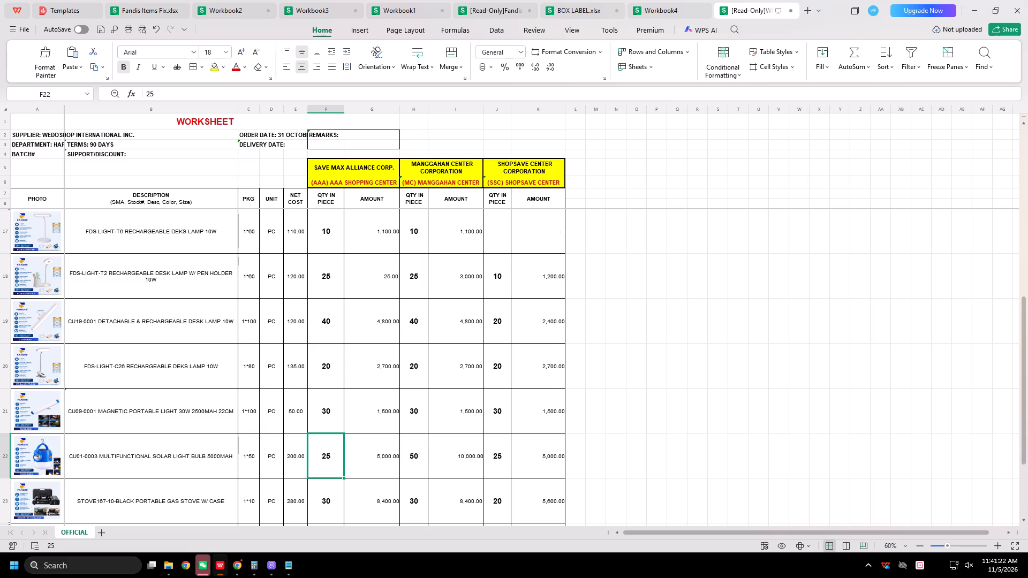
pyautogui.write('10')
pyautogui.press('Right')
pyautogui.press('Right')
pyautogui.write('10')
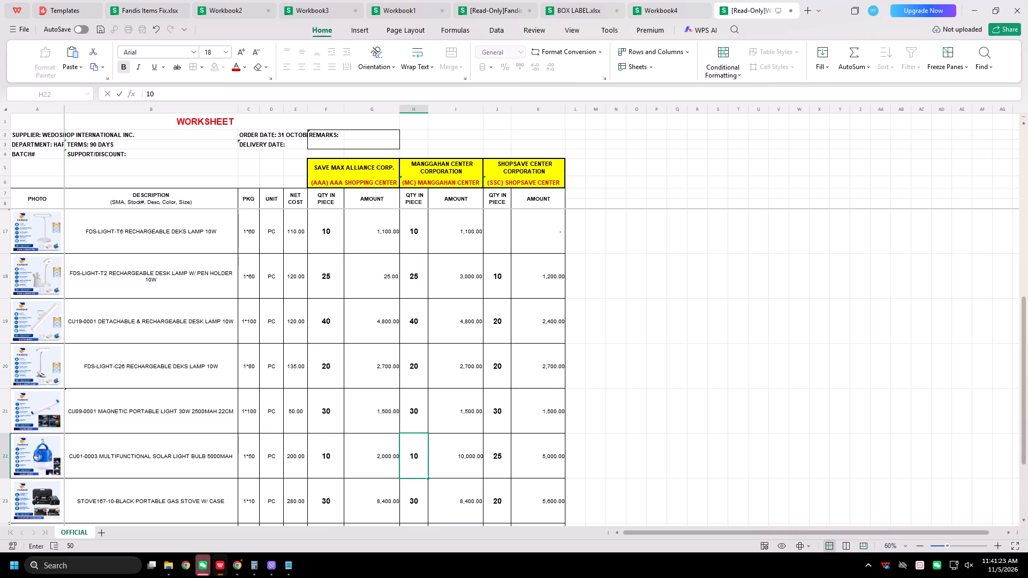
pyautogui.press('Right')
pyautogui.press('Right')
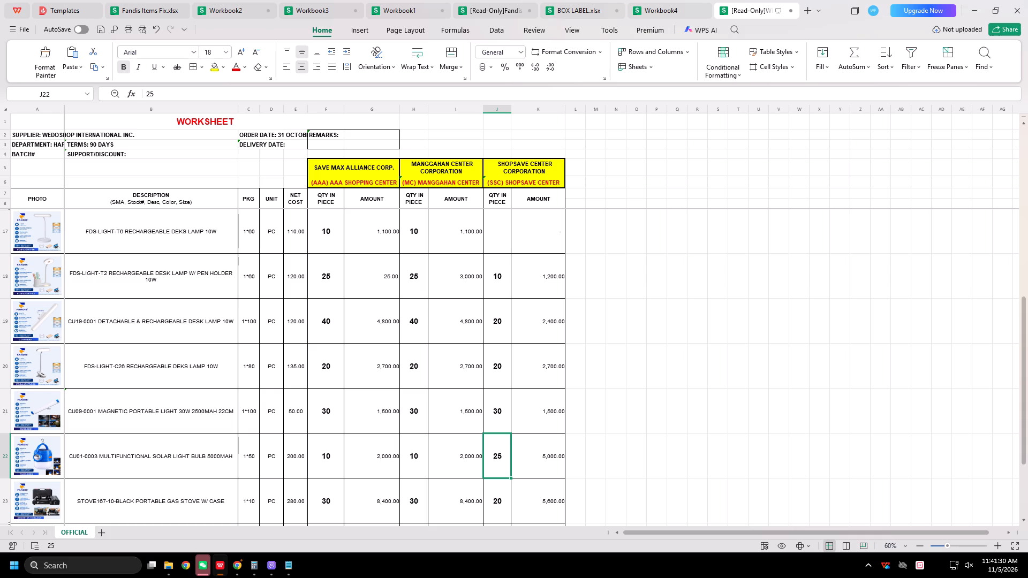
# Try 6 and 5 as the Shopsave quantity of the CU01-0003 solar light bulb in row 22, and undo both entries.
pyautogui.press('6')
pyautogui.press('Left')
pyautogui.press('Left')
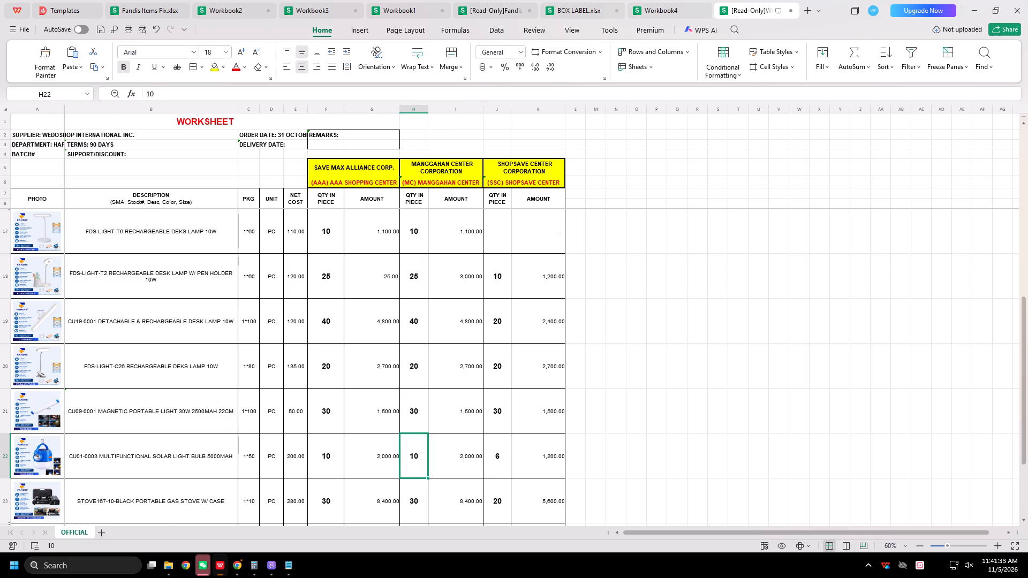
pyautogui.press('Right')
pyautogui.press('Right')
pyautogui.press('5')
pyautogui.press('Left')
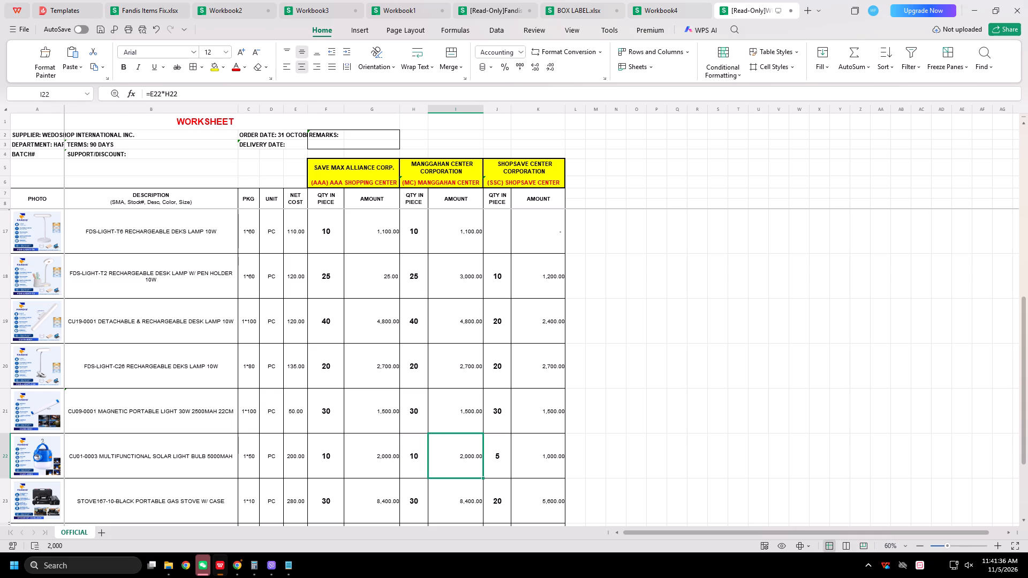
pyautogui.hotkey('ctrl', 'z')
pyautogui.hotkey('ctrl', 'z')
# Switch to Weixin and read the new replies in the Unisun x Wedoshop (FANDIS) chat.
pyautogui.click(934, 521)
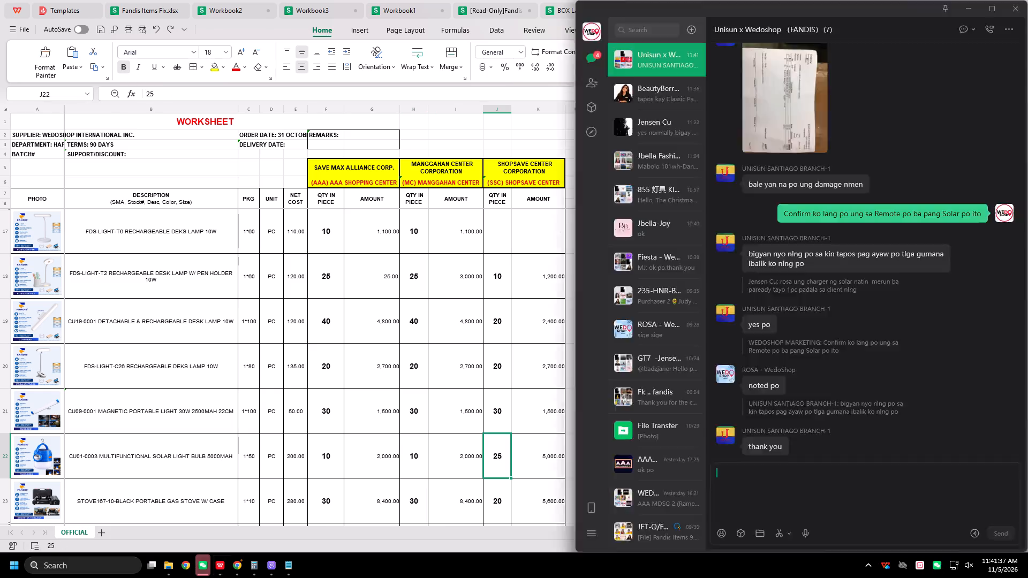
pyautogui.click(925, 341)
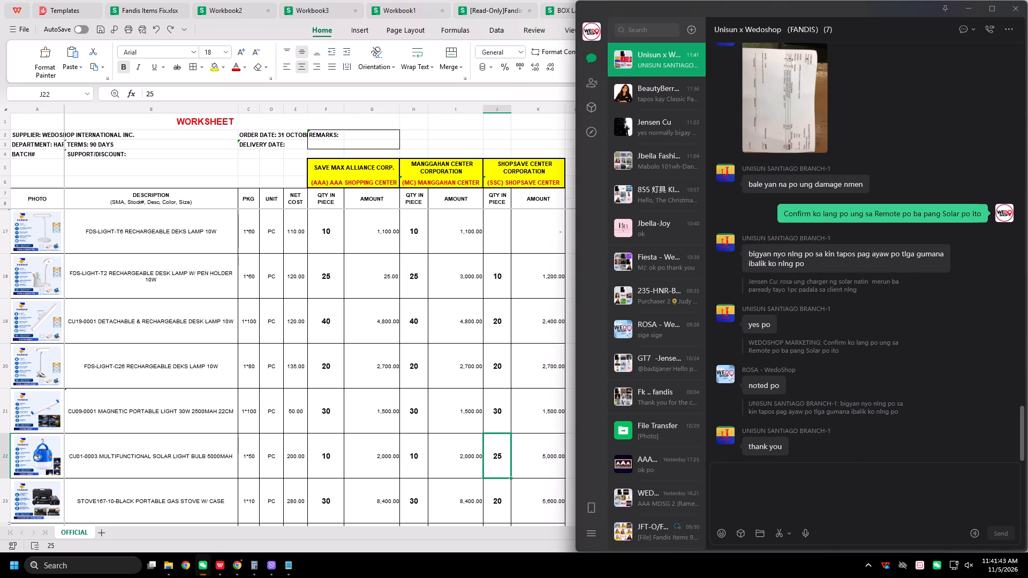
pyautogui.scroll(-5, 821, 362)
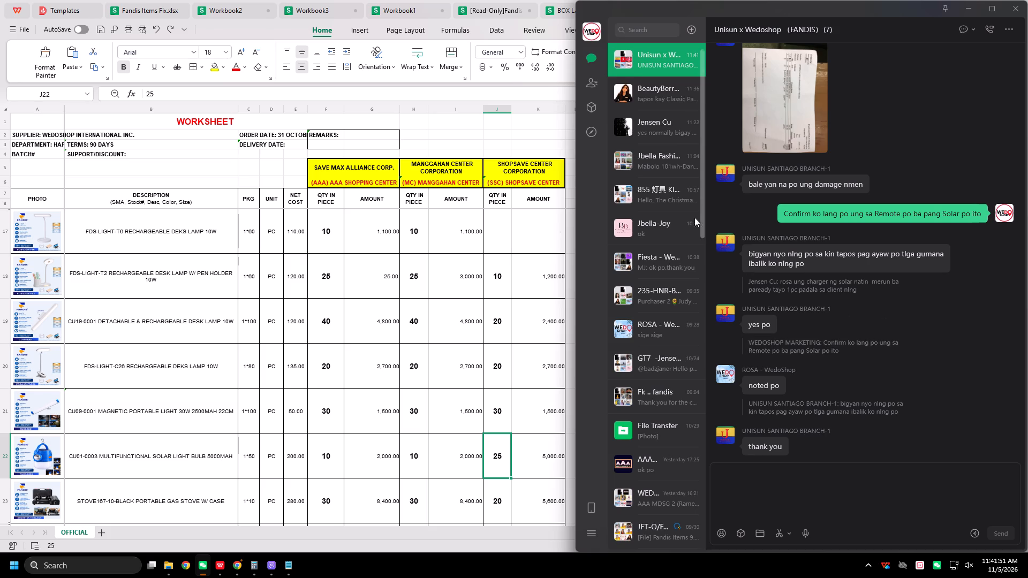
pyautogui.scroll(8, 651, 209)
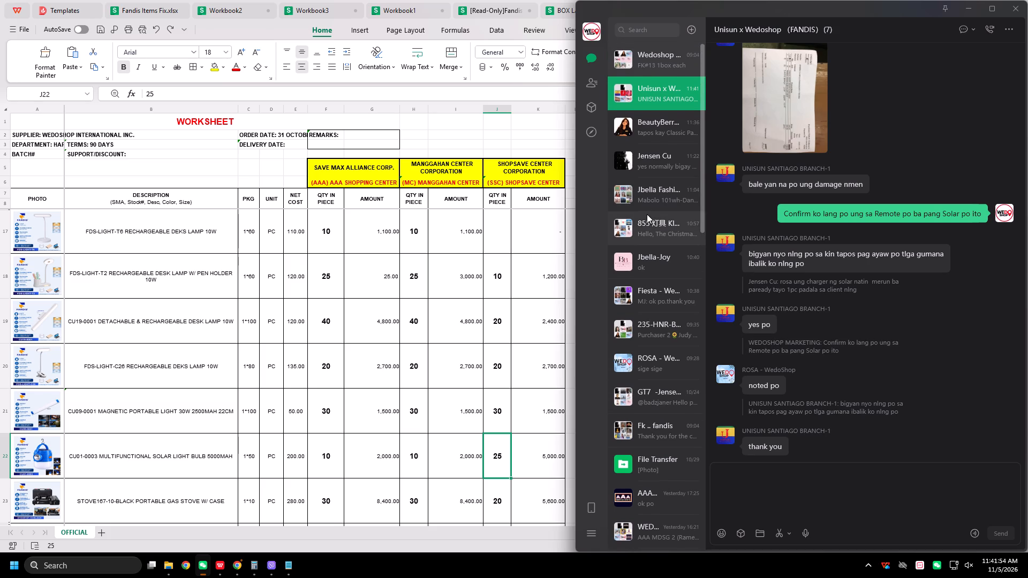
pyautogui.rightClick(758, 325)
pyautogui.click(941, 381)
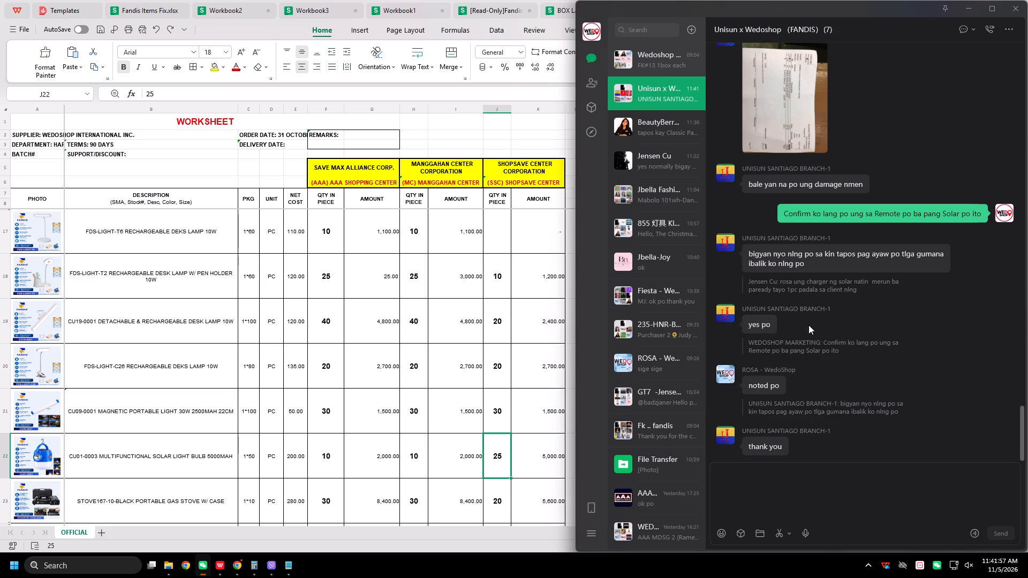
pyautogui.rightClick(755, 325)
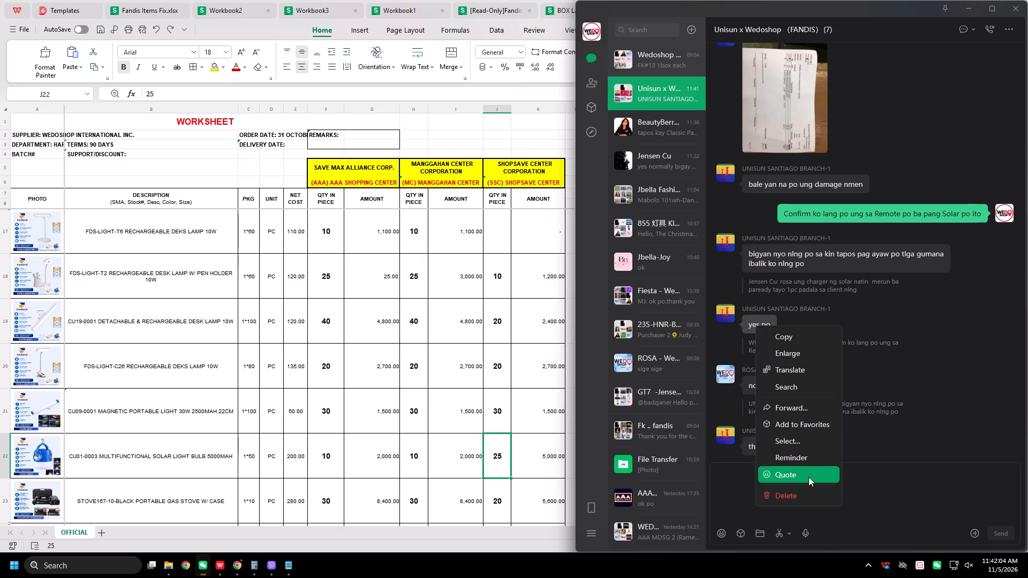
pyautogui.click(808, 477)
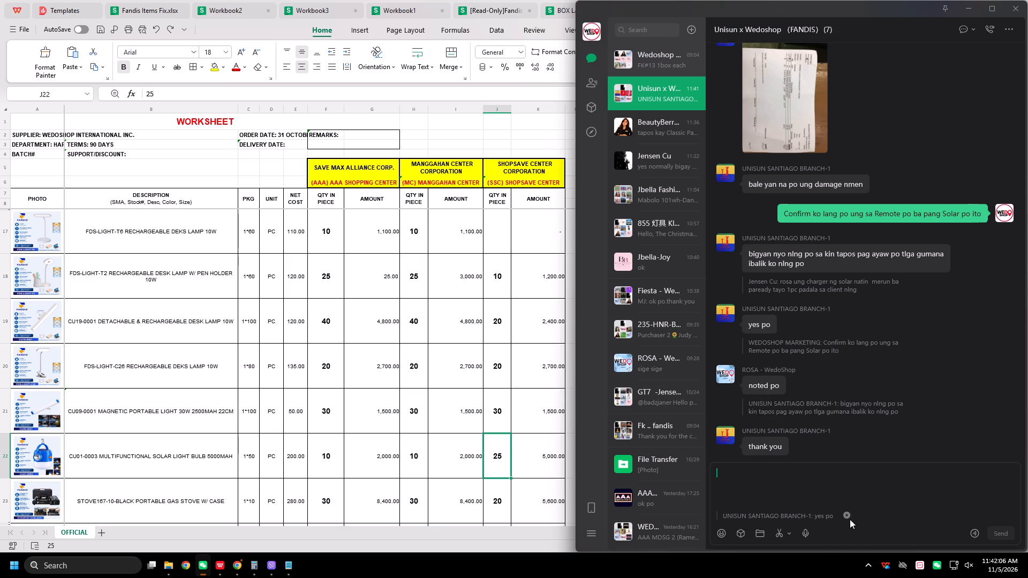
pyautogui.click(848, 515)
# Return to the WPS order worksheet and set the CU01-0003 solar light bulb quantities to 8 for Save Max, 8 for Manggahan and 7 for Shopsave.
pyautogui.click(348, 452)
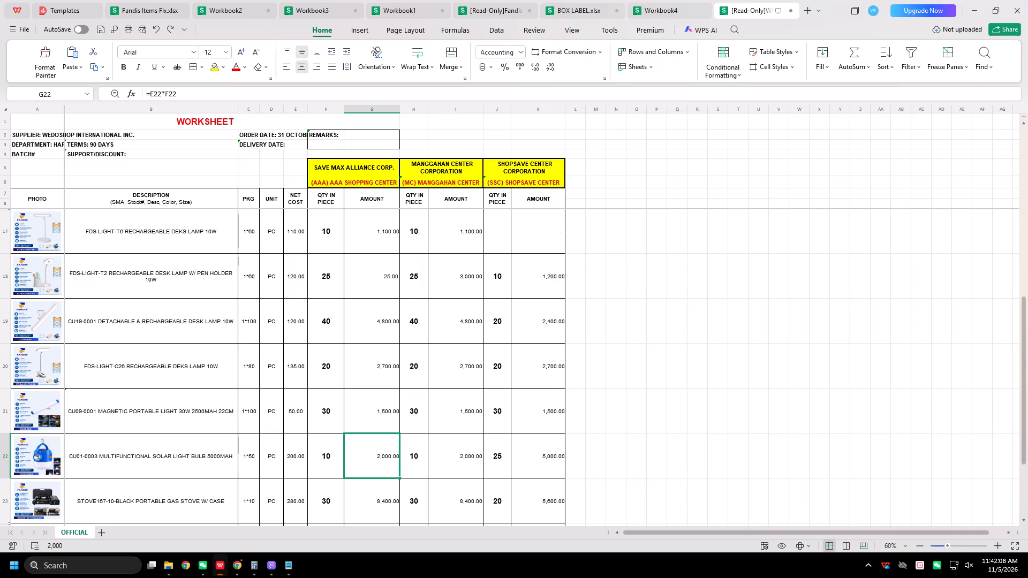
pyautogui.scroll(-2, 353, 449)
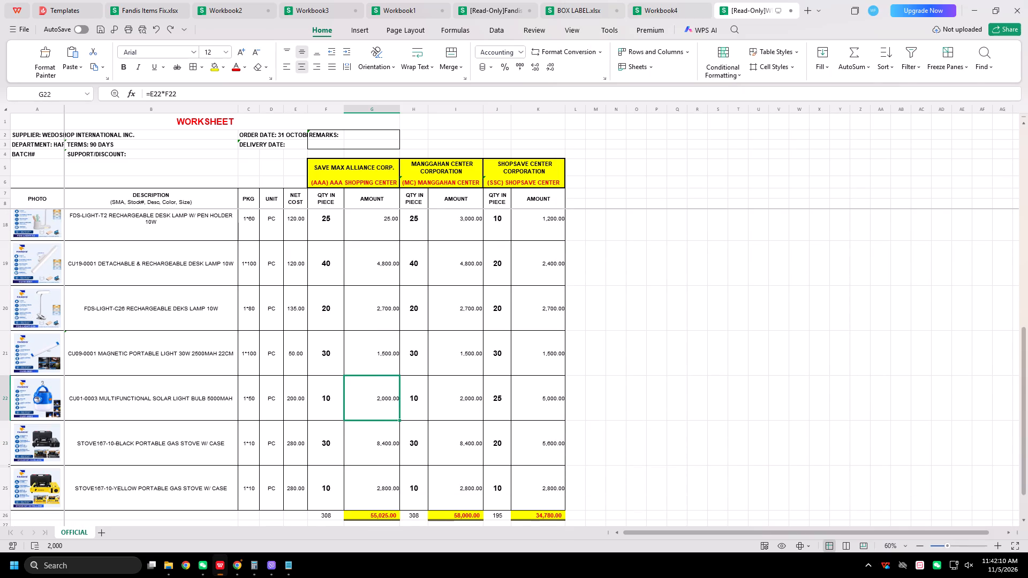
pyautogui.click(328, 398)
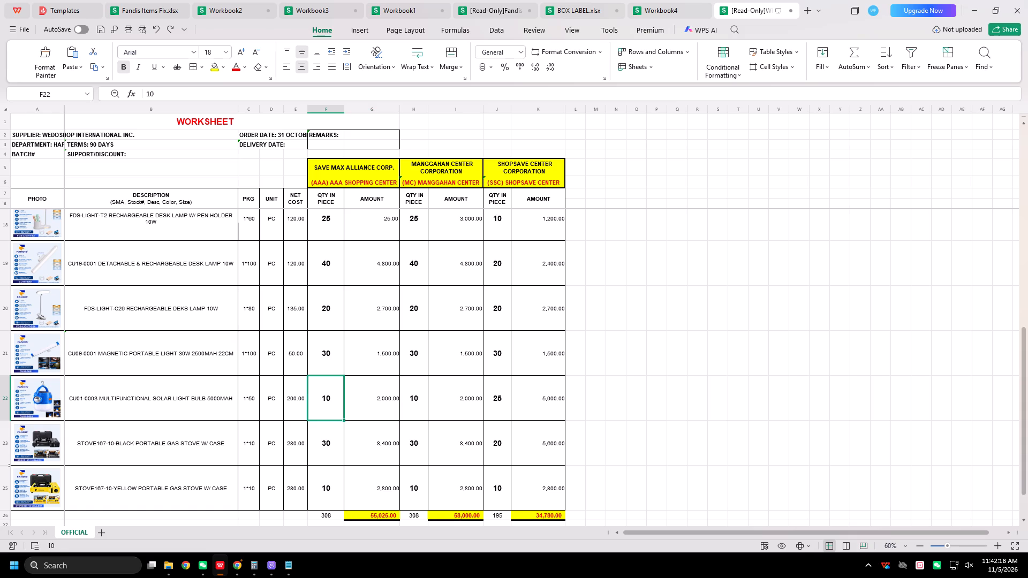
pyautogui.press('8')
pyautogui.press('Right')
pyautogui.press('Right')
pyautogui.press('8')
pyautogui.press('Right')
pyautogui.press('Right')
pyautogui.press('7')
pyautogui.press('Down')
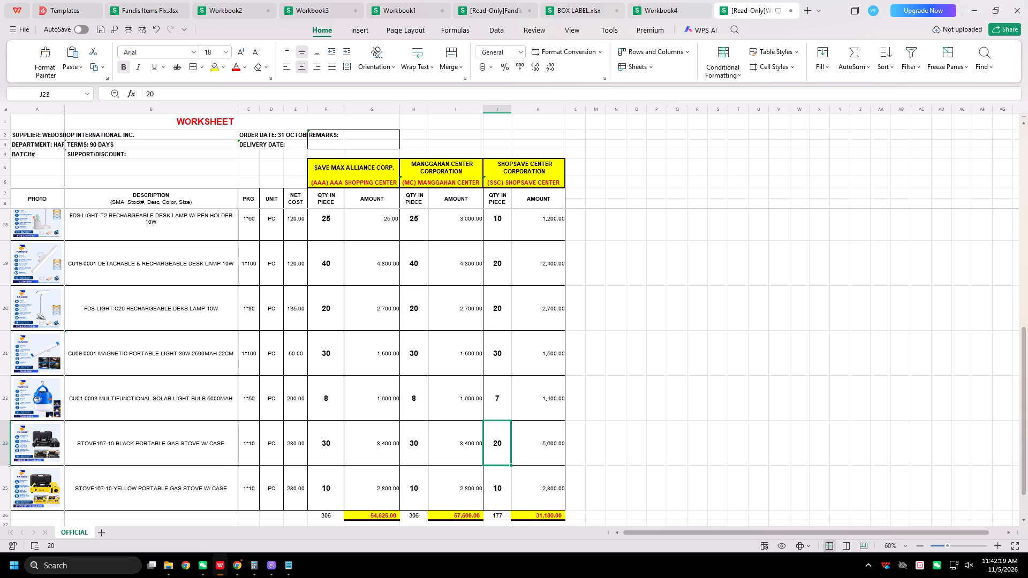
# Set the quantity of the CU09-0001 magnetic portable light in row 21 to 33 for all three branches.
pyautogui.press('Right')
pyautogui.press('Right')
pyautogui.press('Right')
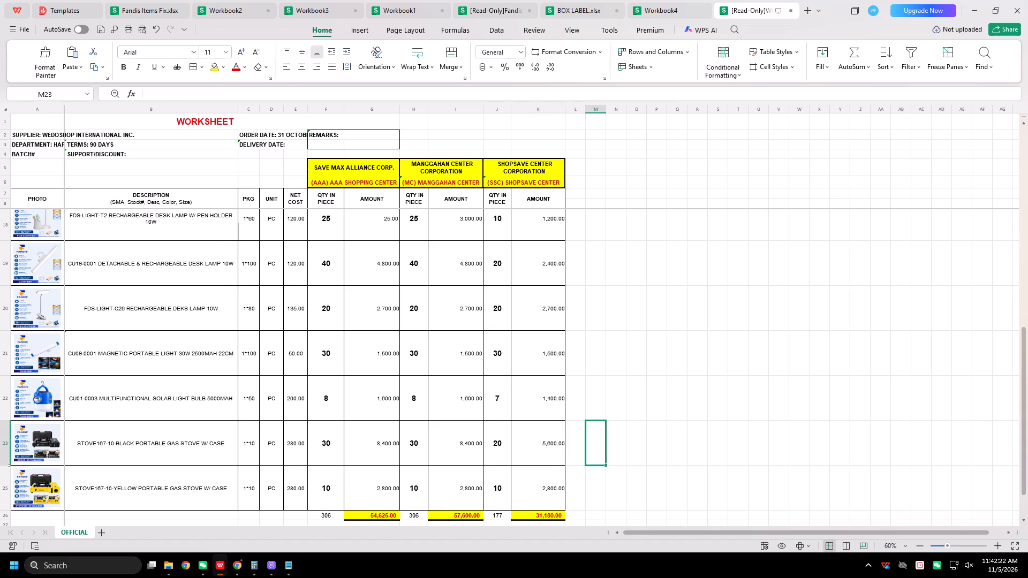
pyautogui.press('Left')
pyautogui.press('Left')
pyautogui.press('Left')
pyautogui.press('Left')
pyautogui.press('Left')
pyautogui.press('Left')
pyautogui.press('Left')
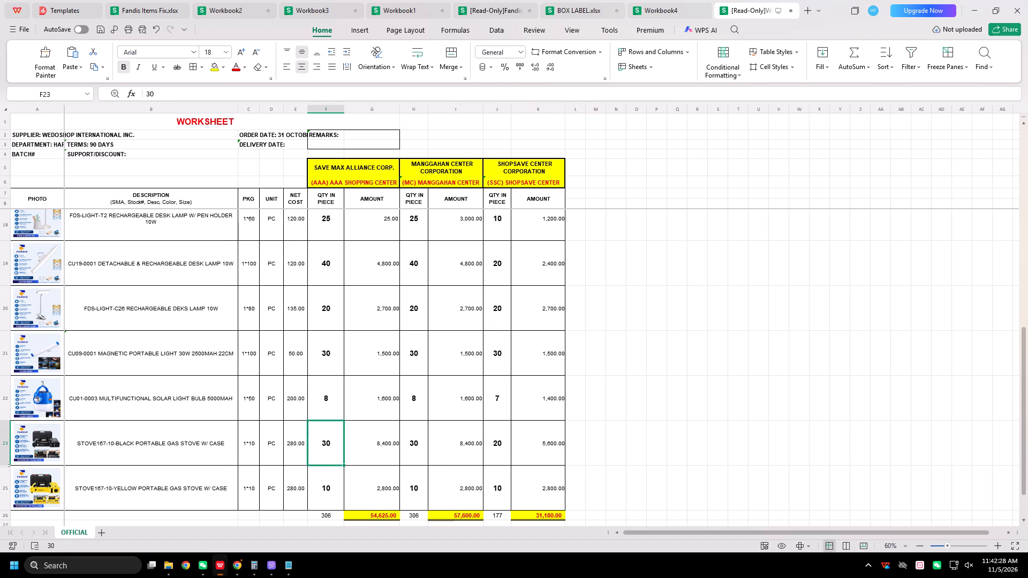
pyautogui.press('Up')
pyautogui.press('Up')
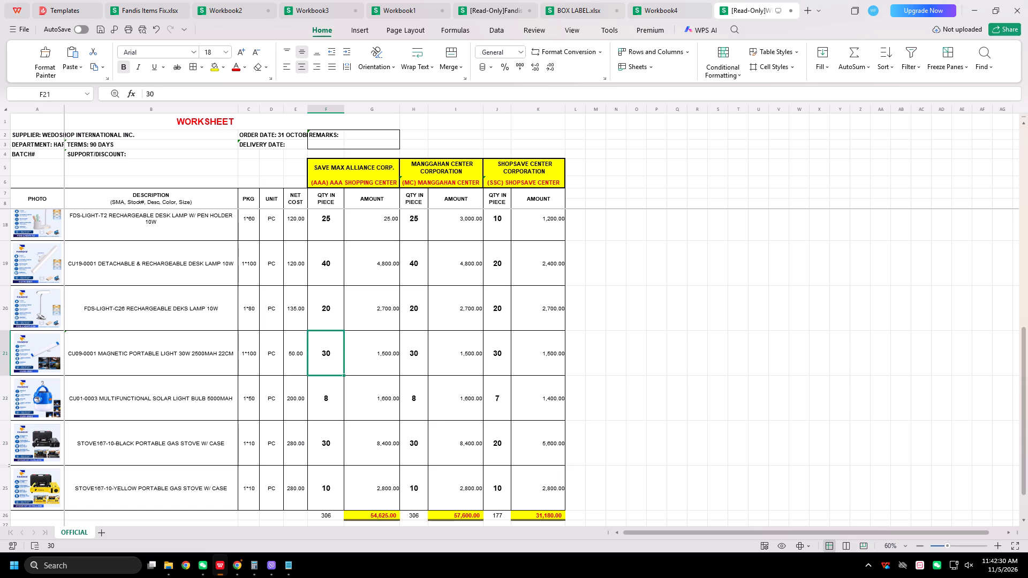
pyautogui.write('33')
pyautogui.press('Right')
pyautogui.press('Right')
pyautogui.write('33')
pyautogui.press('Right')
pyautogui.press('Right')
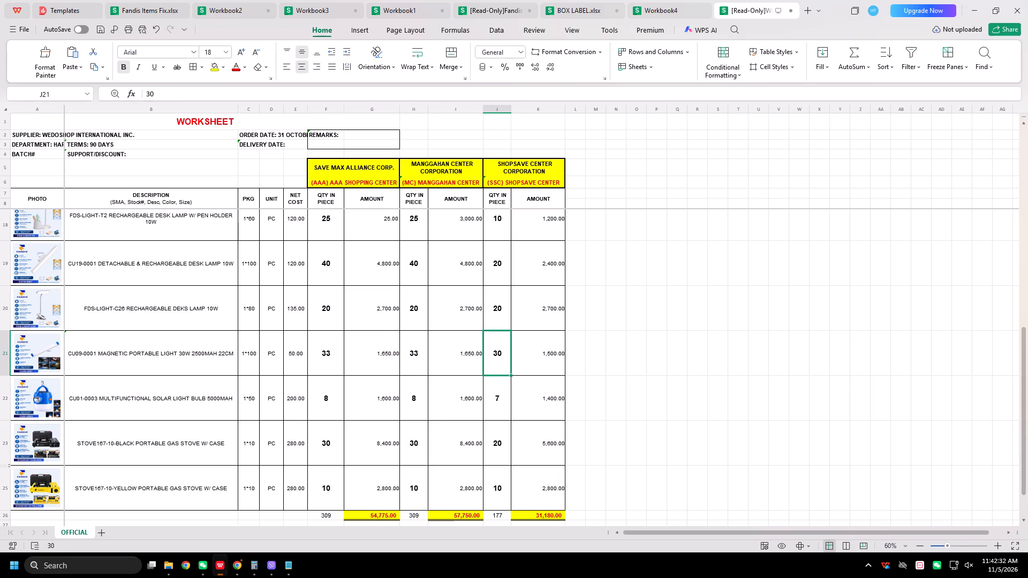
pyautogui.write('33')
pyautogui.press('Right')
# Set the quantity of the FDS-LIGHT-C26 rechargeable desk lamp in row 20 to 21 for all three branches.
pyautogui.press('Up')
pyautogui.press('Left')
pyautogui.press('Left')
pyautogui.press('Left')
pyautogui.press('Left')
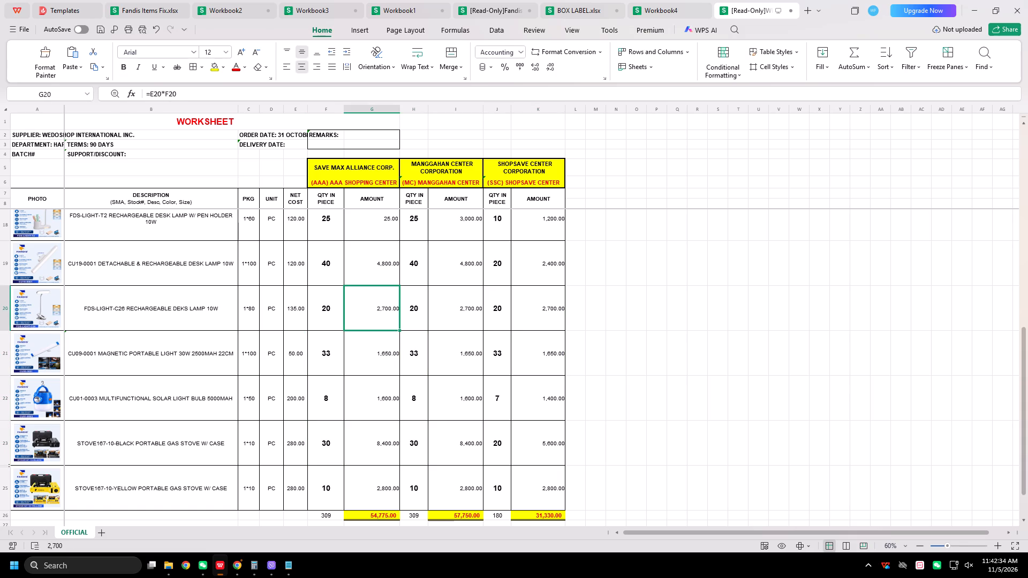
pyautogui.press('Left')
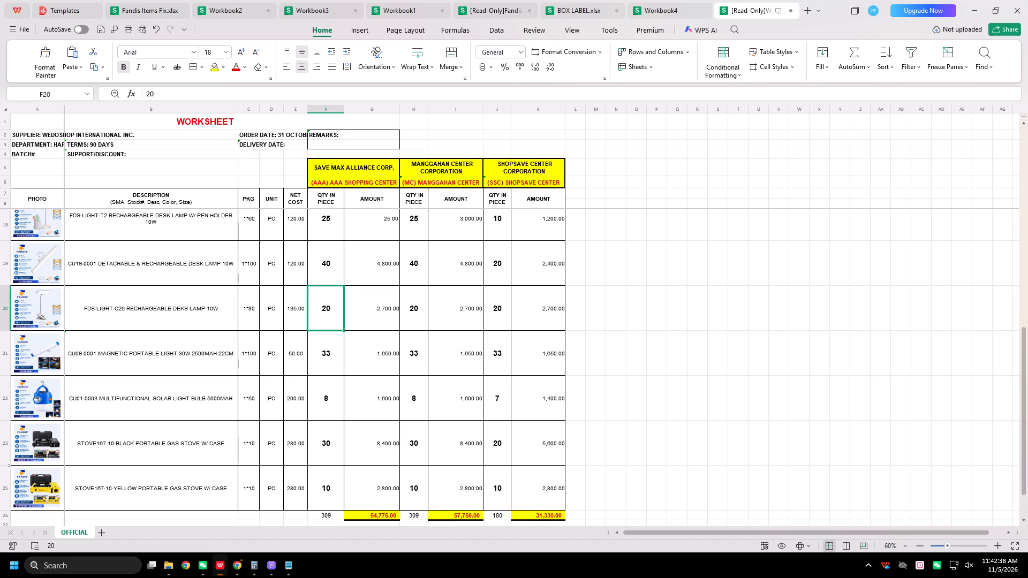
pyautogui.write('21')
pyautogui.press('Right')
pyautogui.press('Right')
pyautogui.write('21')
pyautogui.press('Right')
pyautogui.press('Right')
pyautogui.write('21')
pyautogui.press('Right')
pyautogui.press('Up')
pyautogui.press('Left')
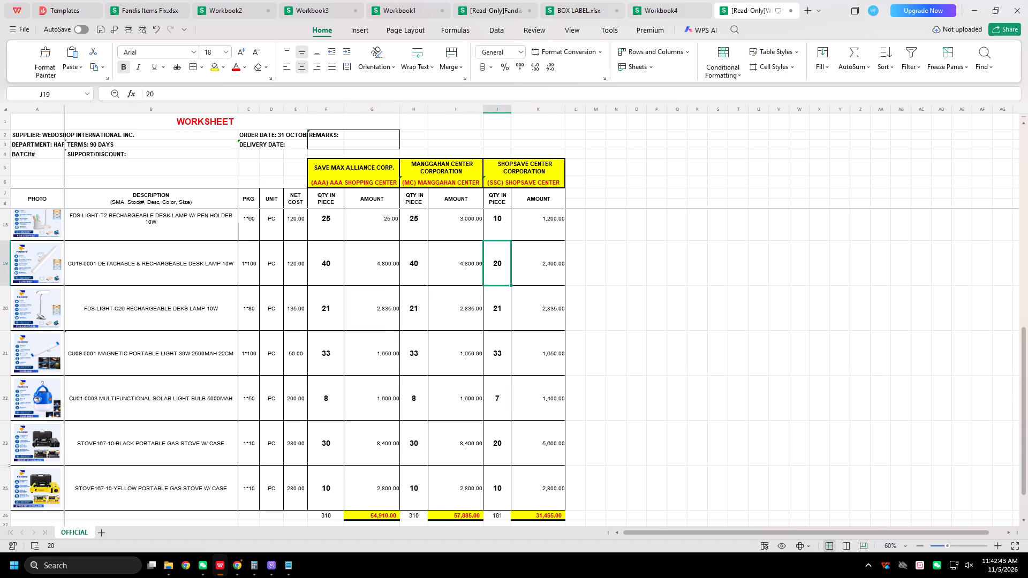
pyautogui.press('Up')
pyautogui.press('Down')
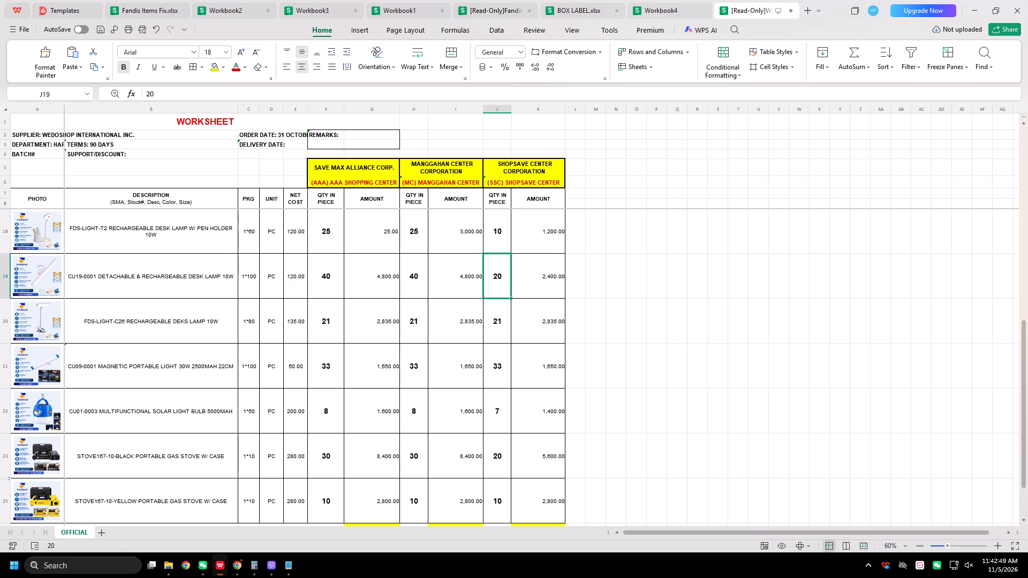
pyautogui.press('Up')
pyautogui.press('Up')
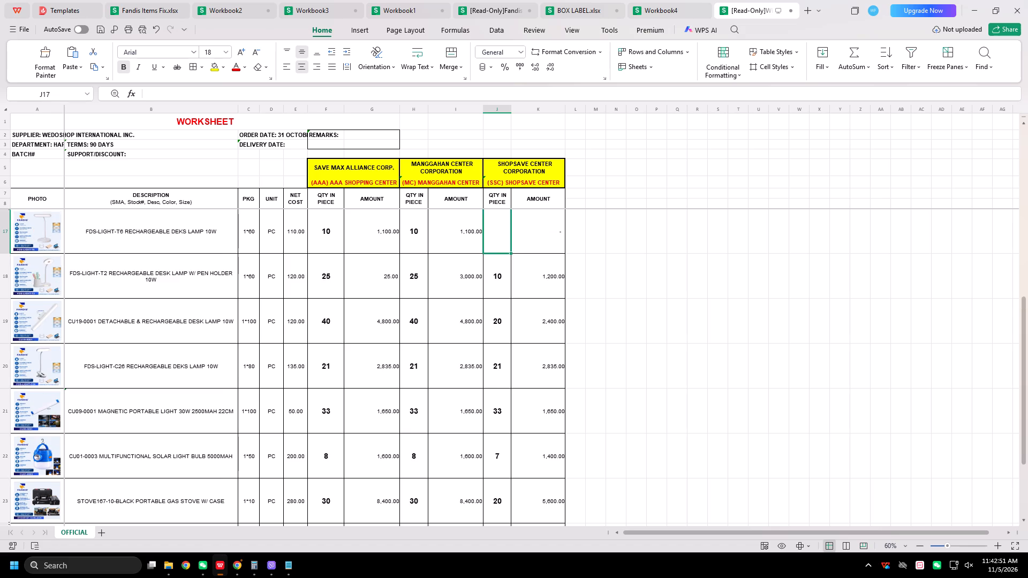
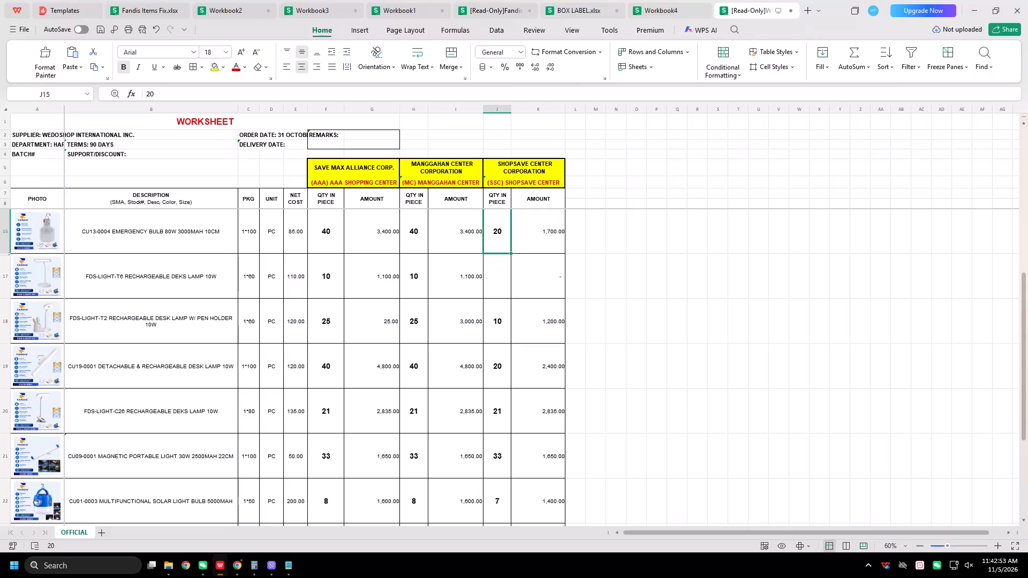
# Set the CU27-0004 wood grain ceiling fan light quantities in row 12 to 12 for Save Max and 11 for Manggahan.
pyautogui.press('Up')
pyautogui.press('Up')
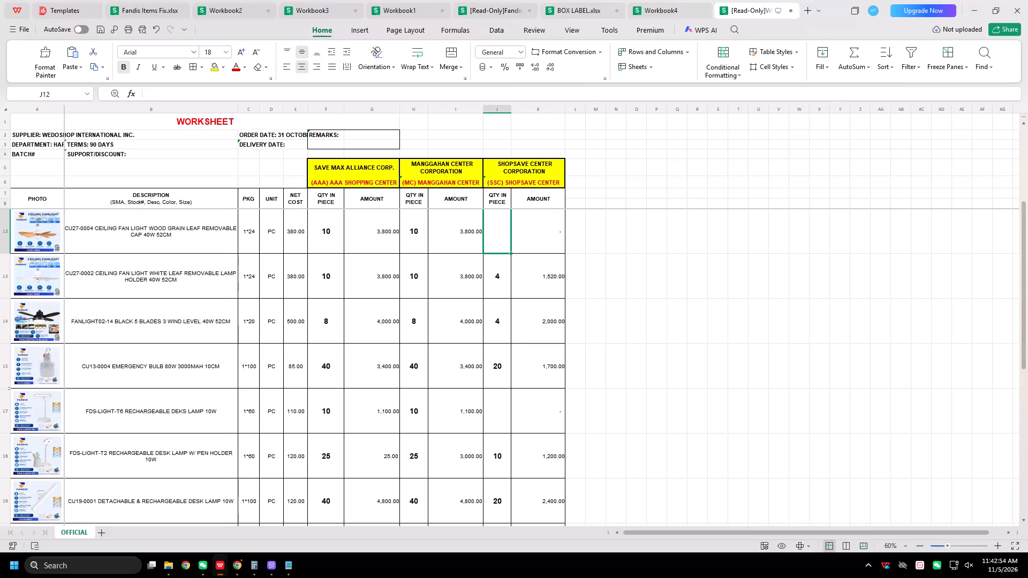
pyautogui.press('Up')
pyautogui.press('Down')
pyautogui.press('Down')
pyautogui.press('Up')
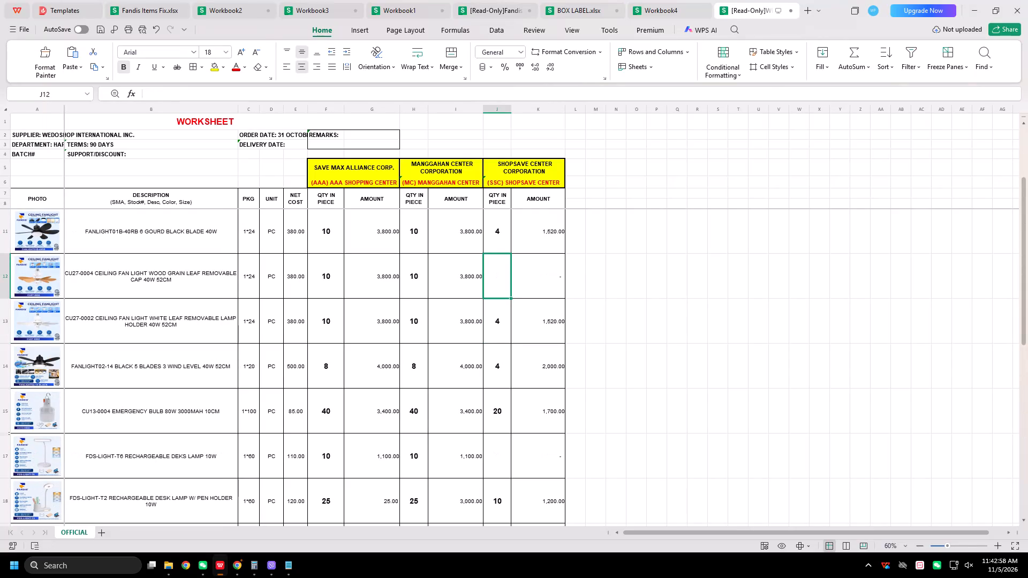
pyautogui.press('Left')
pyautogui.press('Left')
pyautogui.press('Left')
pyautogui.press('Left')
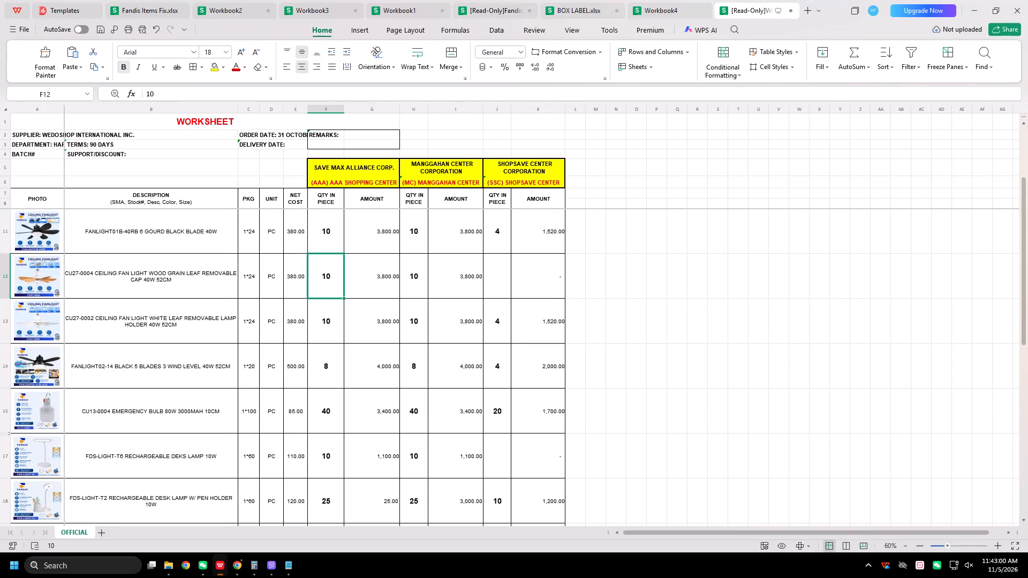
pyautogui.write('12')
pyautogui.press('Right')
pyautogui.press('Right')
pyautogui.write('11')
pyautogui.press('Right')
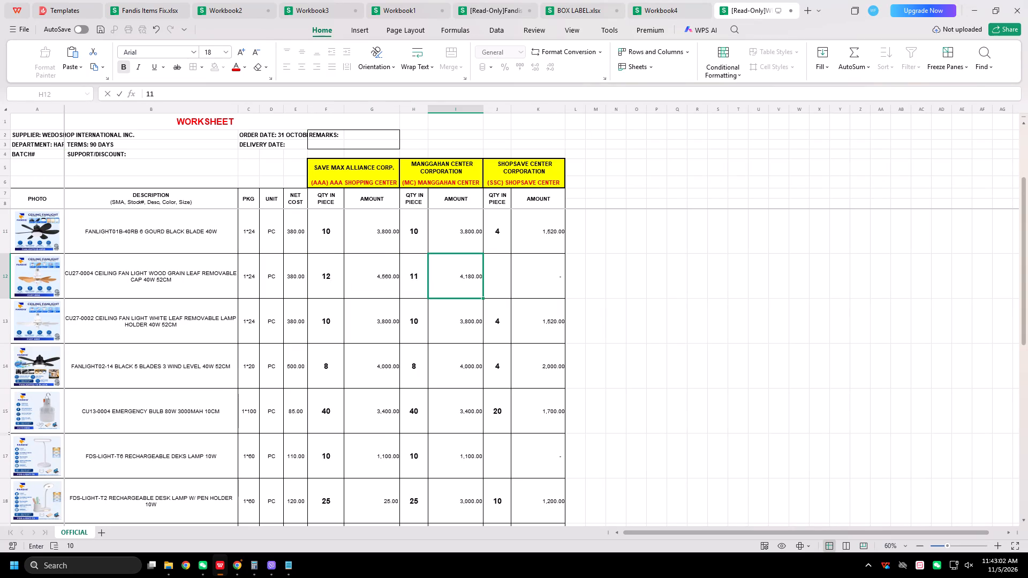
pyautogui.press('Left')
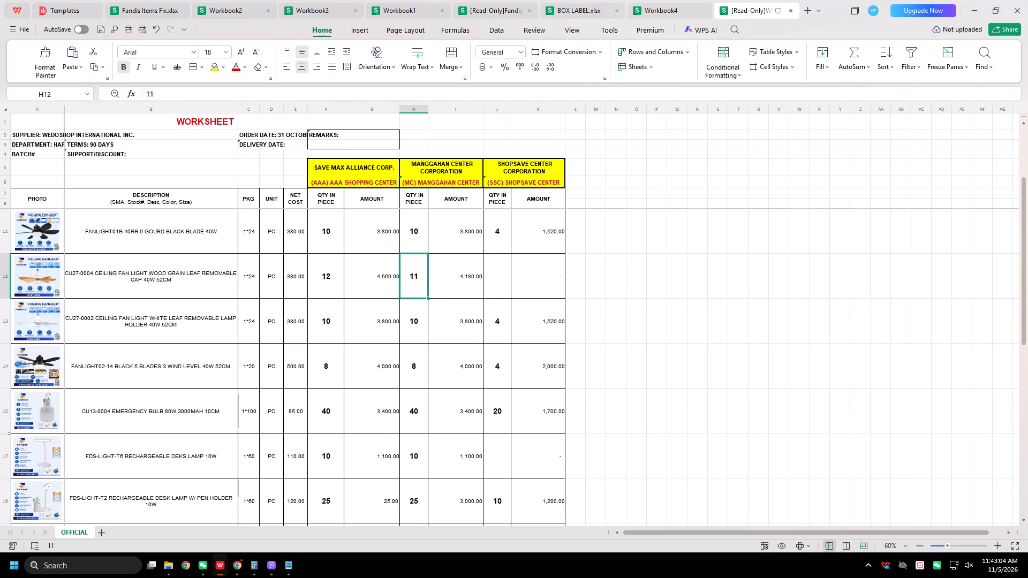
# Set the CU27-0004 ceiling fan light quantities in row 12 to 10 for Save Max, 6 for Manggahan and 6 for Shopsave.
pyautogui.press('Left')
pyautogui.press('Left')
pyautogui.press('Left')
pyautogui.press('Right')
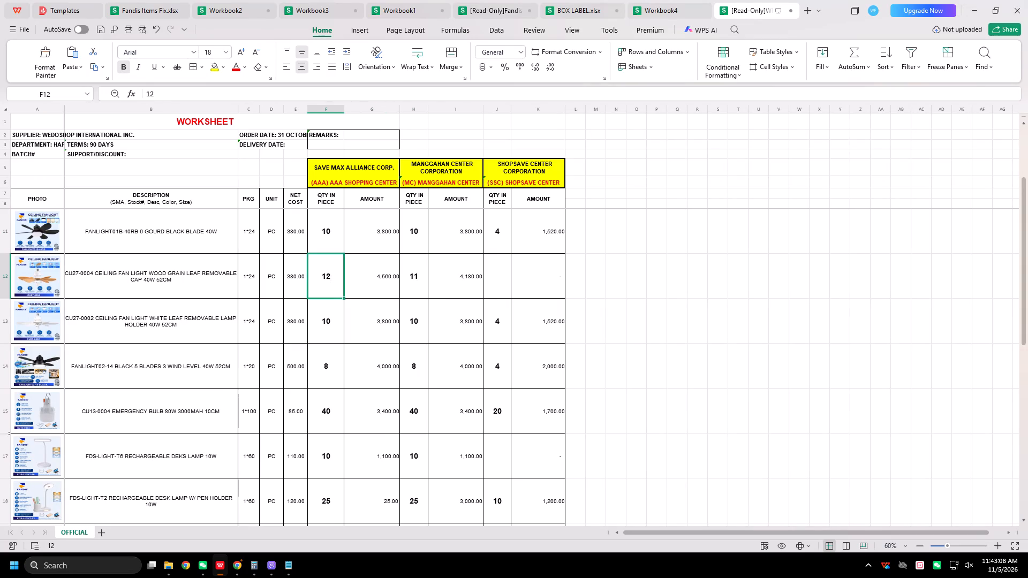
pyautogui.write('10')
pyautogui.press('Right')
pyautogui.press('Right')
pyautogui.press('6')
pyautogui.press('Right')
pyautogui.press('Right')
pyautogui.press('6')
pyautogui.press('Right')
pyautogui.press('Right')
pyautogui.press('Right')
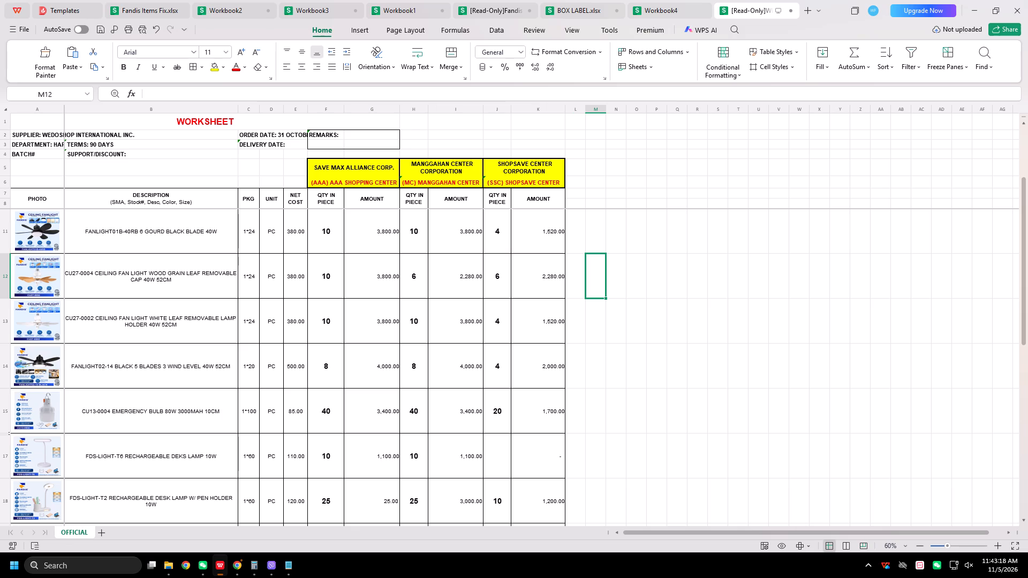
# Set the Save Max quantity of the CU27-0004 ceiling fan light in row 12 to 9.
pyautogui.press('Left')
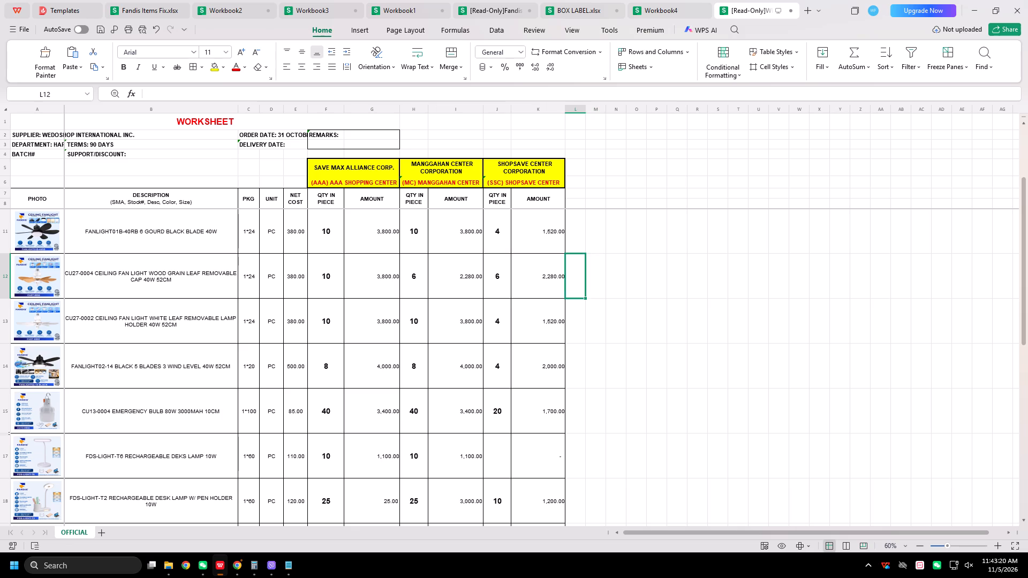
pyautogui.press('Left')
pyautogui.press('Left')
pyautogui.press('Left')
pyautogui.press('Left')
pyautogui.press('Left')
pyautogui.press('Left')
pyautogui.press('9')
pyautogui.press('Right')
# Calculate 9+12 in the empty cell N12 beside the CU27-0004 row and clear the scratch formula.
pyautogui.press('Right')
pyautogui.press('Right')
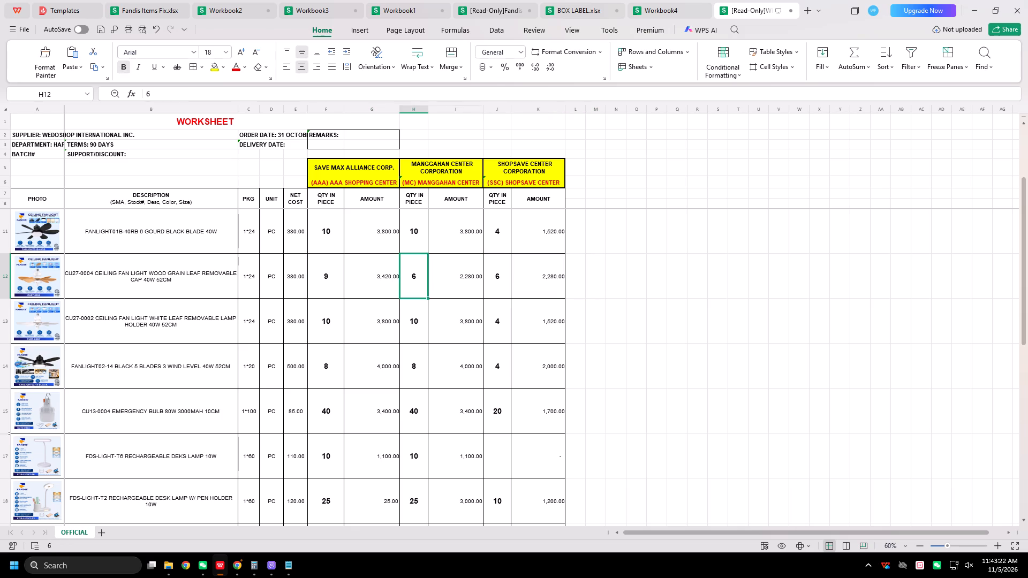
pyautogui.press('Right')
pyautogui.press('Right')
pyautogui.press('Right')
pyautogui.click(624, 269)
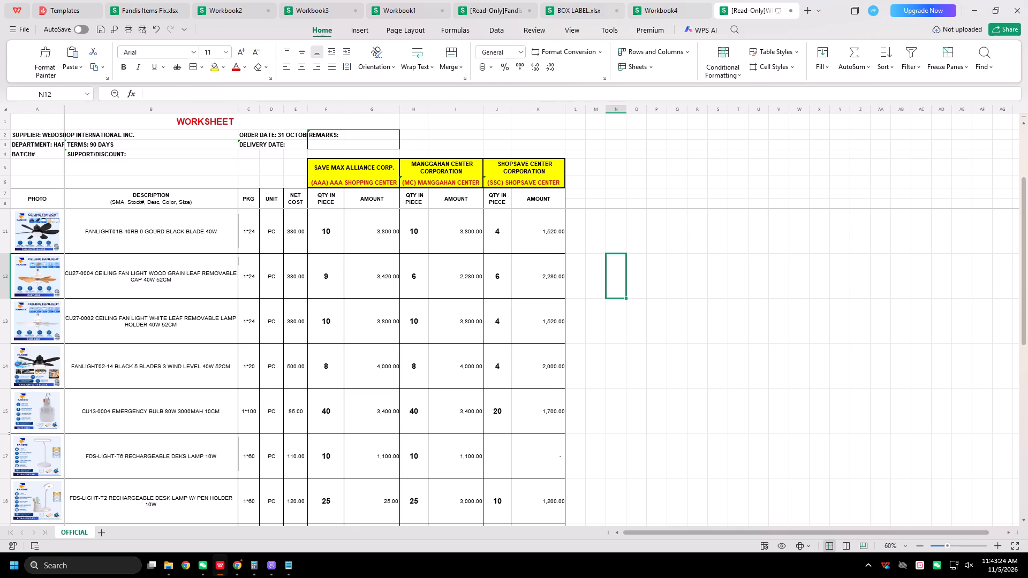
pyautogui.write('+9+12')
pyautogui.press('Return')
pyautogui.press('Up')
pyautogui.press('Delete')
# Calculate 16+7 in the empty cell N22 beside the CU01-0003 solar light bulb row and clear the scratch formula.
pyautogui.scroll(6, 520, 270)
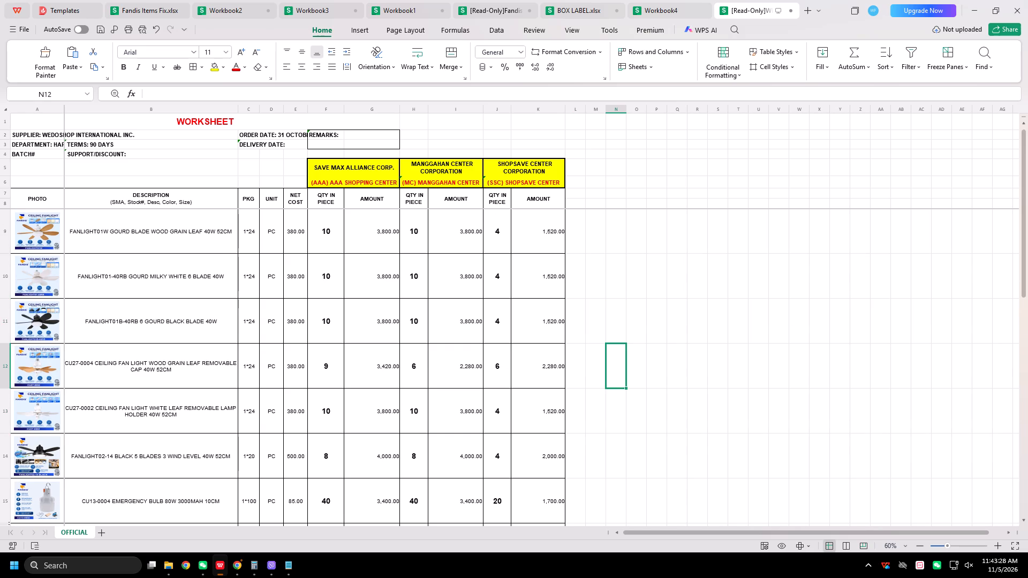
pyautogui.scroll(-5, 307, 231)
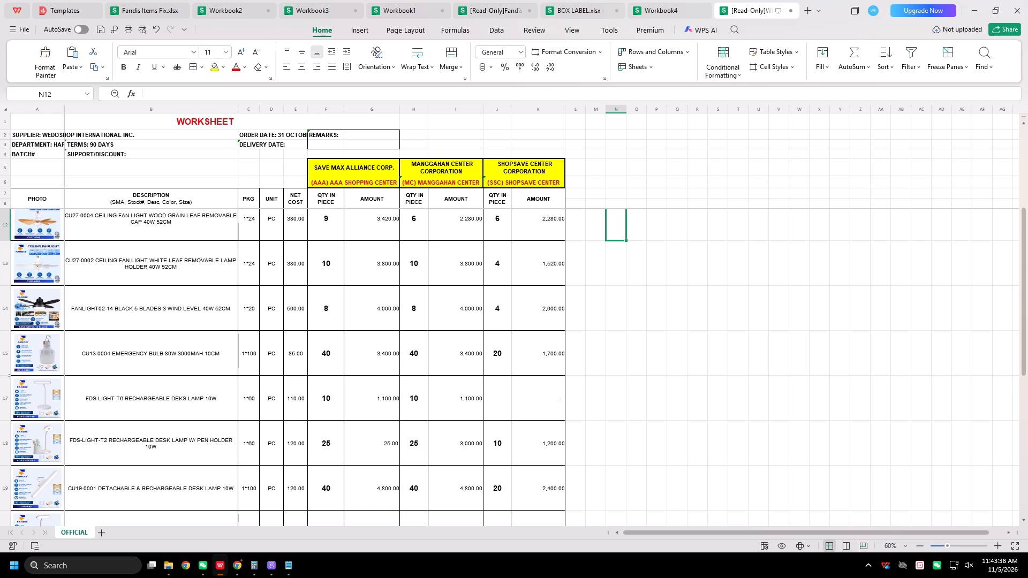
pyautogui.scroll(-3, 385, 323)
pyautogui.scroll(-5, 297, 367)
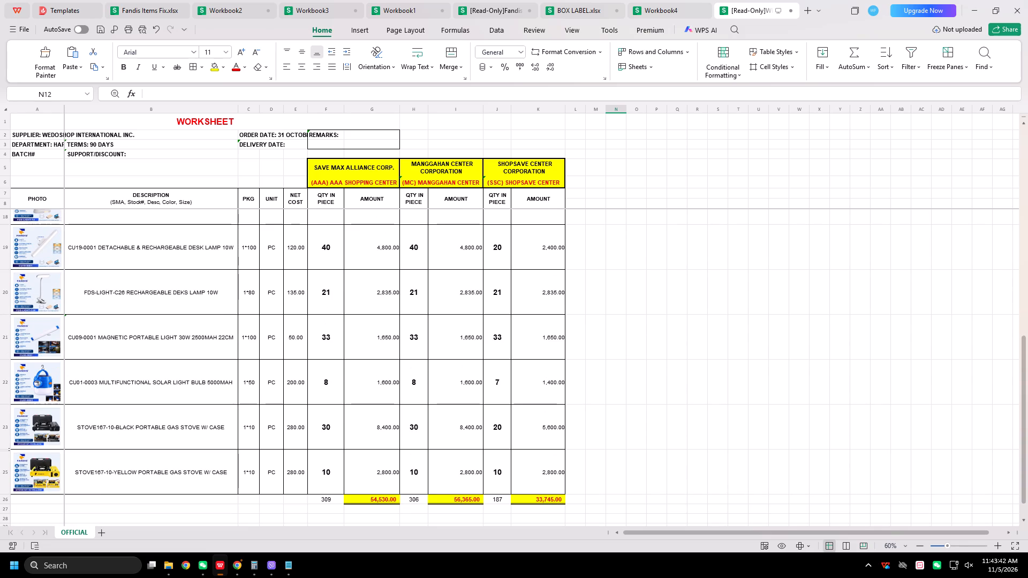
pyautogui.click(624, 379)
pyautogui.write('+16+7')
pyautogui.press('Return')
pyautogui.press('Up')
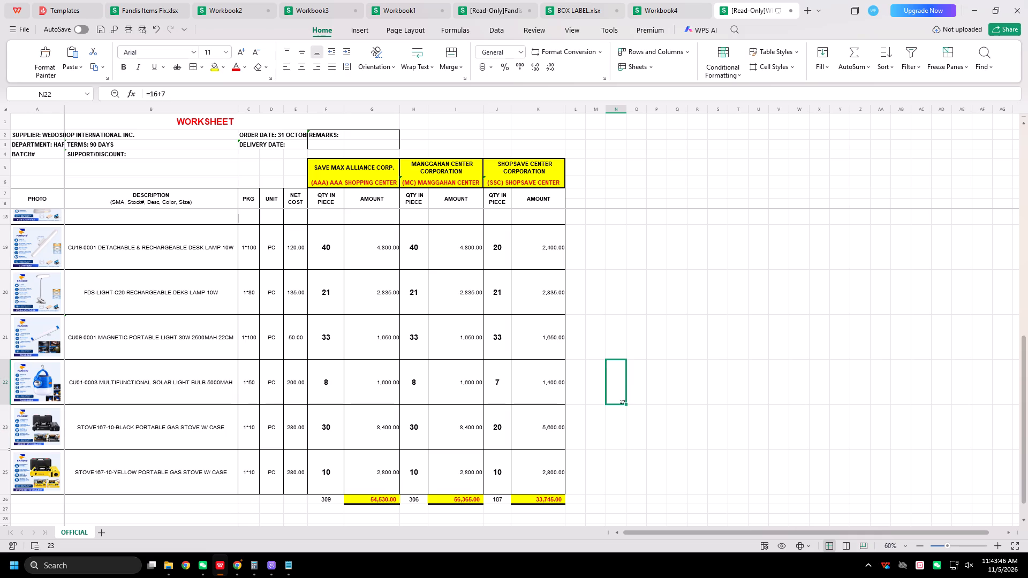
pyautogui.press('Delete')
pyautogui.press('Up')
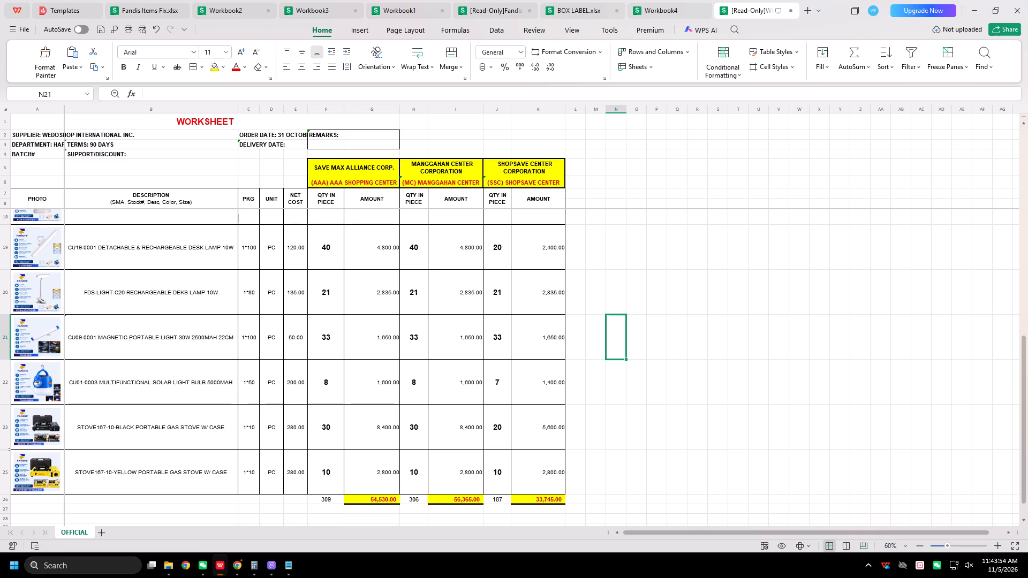
# Copy the whole order table, from the branch headers in row 5 through the yellow gas stove in row 25.
pyautogui.moveTo(553, 469); pyautogui.dragTo(48, 244)
pyautogui.scroll(7, 134, 237)
pyautogui.scroll(4, 50, 247)
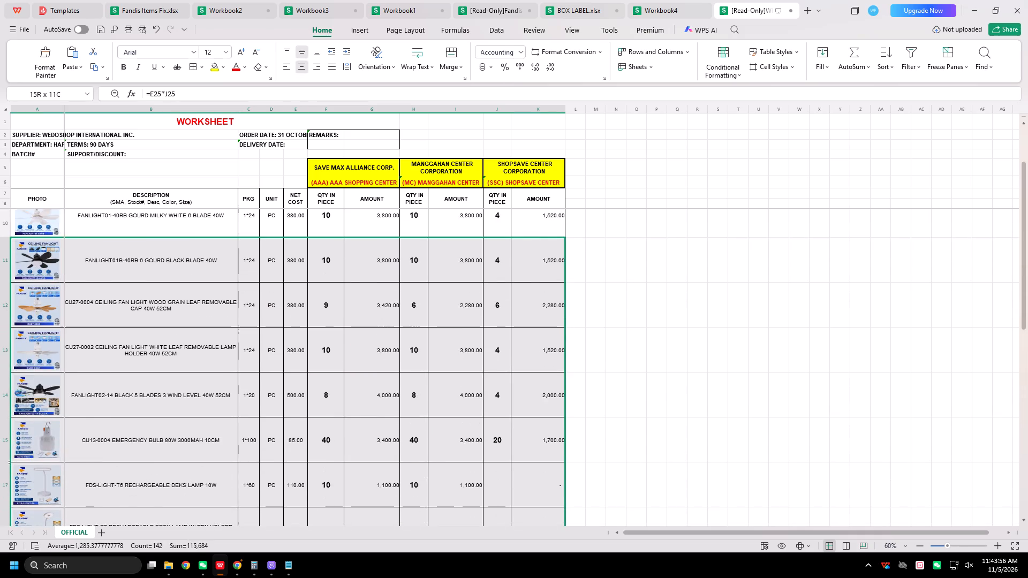
pyautogui.moveTo(48, 244); pyautogui.dragTo(25, 171)
pyautogui.scroll(2, 33, 217)
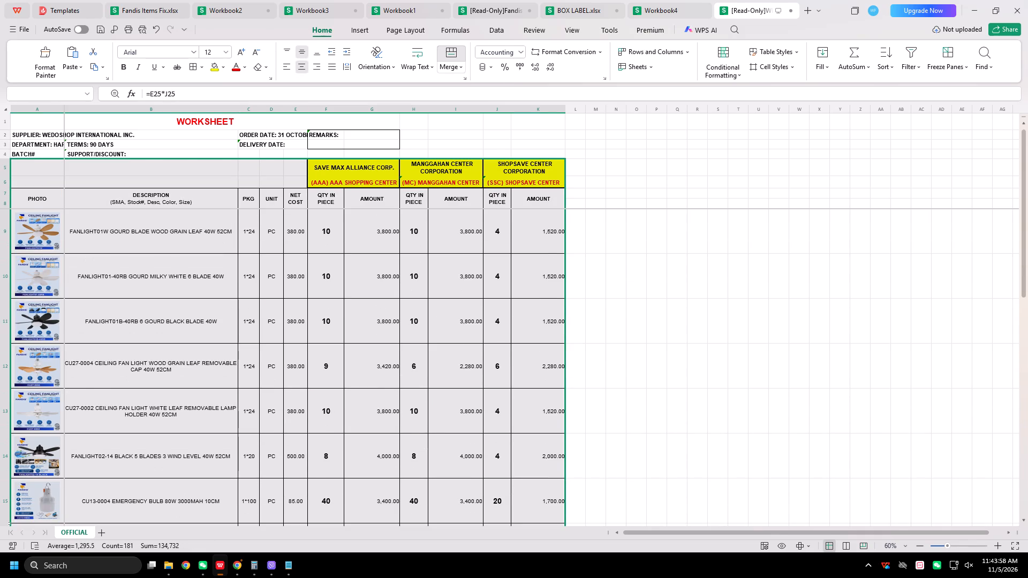
pyautogui.hotkey('ctrl', 'c')
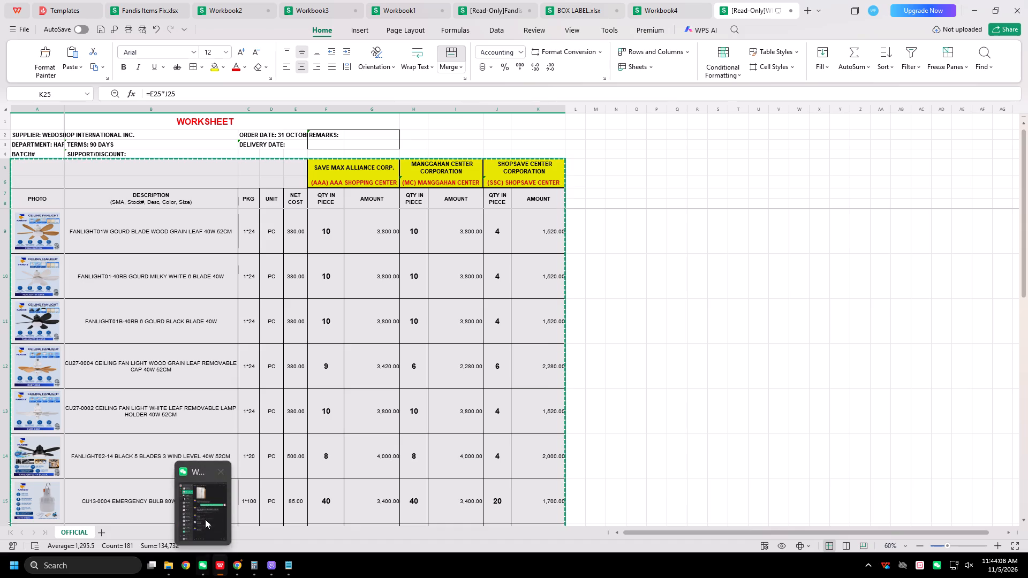
# Switch to Weixin, send the copied order table as an image to the AAA MDSG 2 chat and preview it.
pyautogui.click(204, 515)
pyautogui.scroll(-3, 667, 248)
pyautogui.scroll(-1, 656, 388)
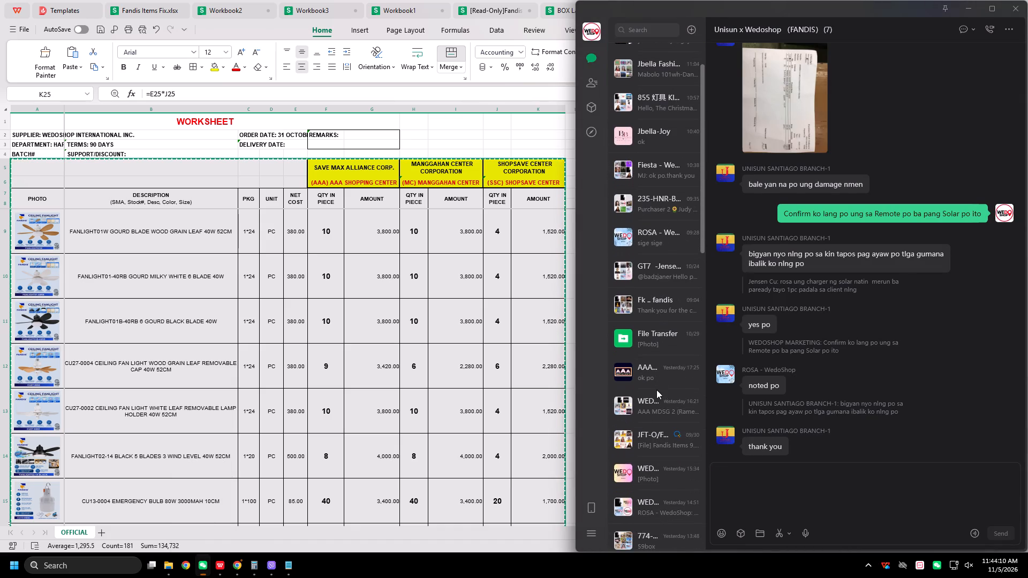
pyautogui.click(661, 363)
pyautogui.hotkey('ctrl', 'v')
pyautogui.press('Return')
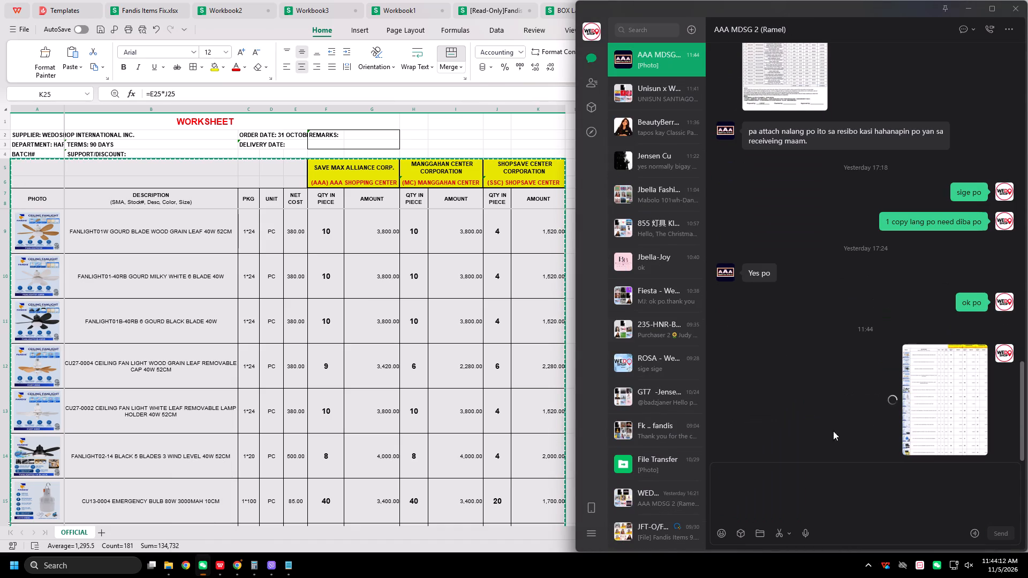
pyautogui.click(945, 376)
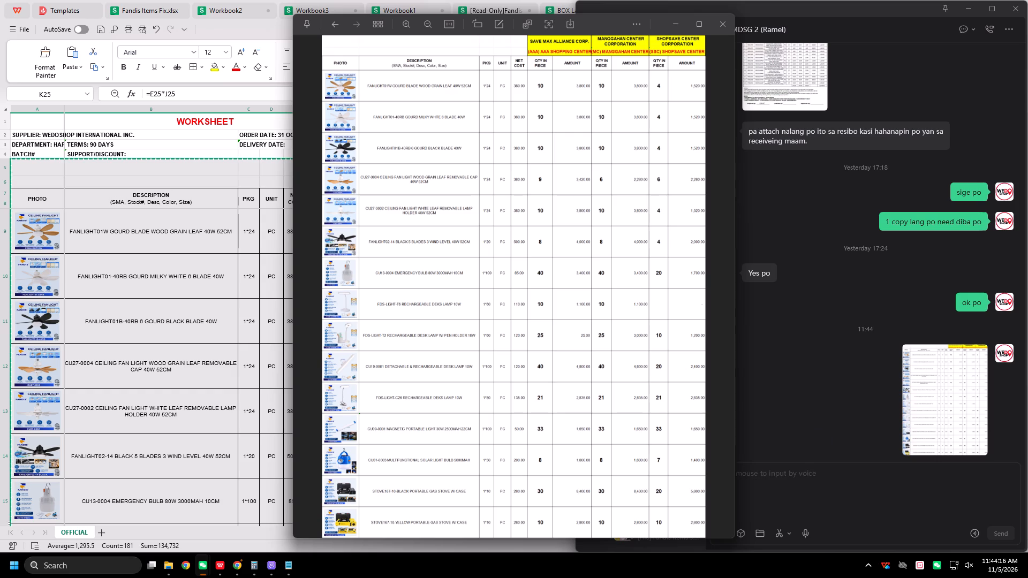
pyautogui.press('Escape')
# Send the message "Sir Good Morning po ito po ung final allocation po ng P.O po nila" in the AAA MDSG 2 chat.
pyautogui.click(800, 486)
pyautogui.write('Sir Good A')
pyautogui.press('BackSpace')
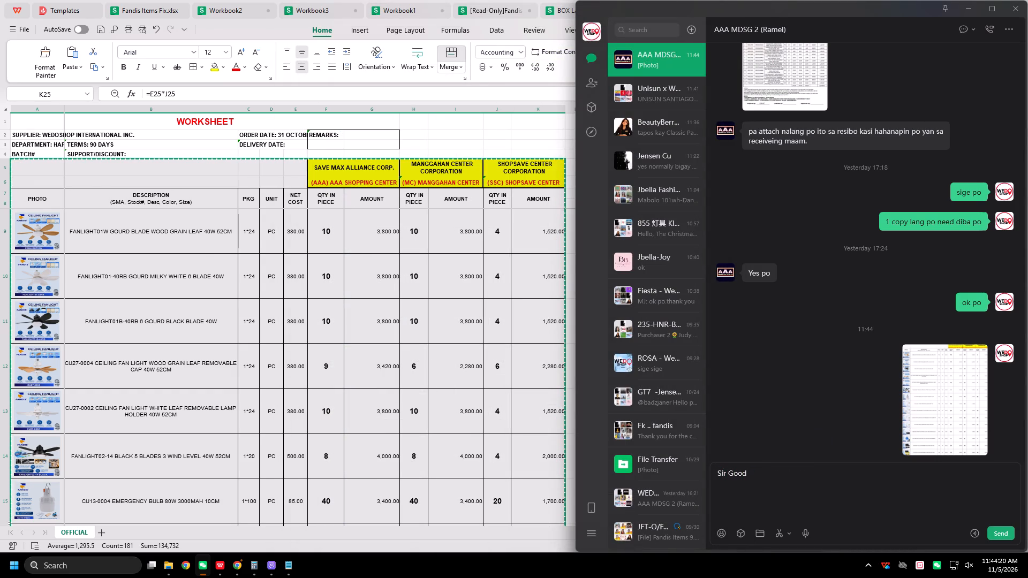
pyautogui.write('Morning po')
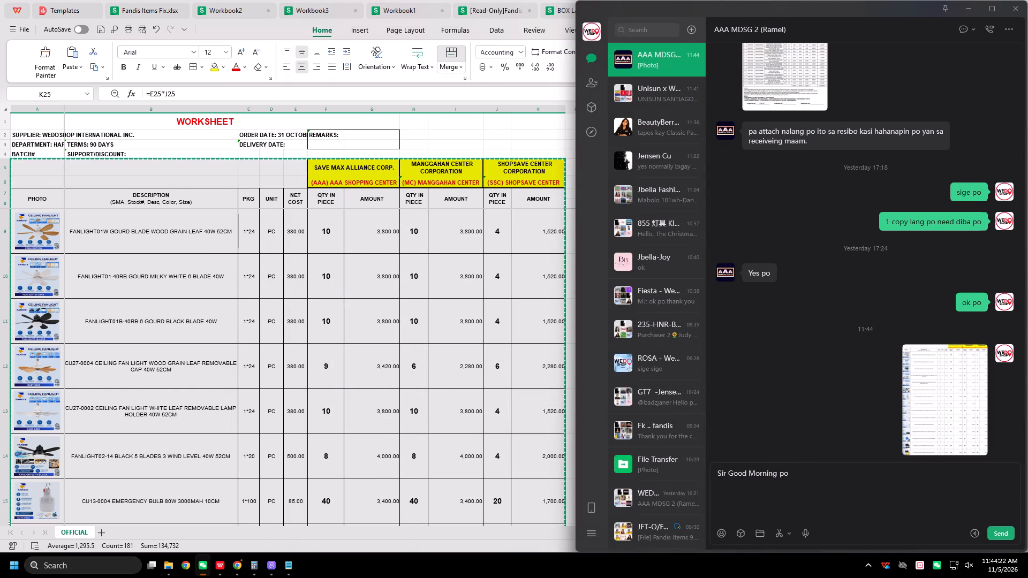
pyautogui.press('space')
pyautogui.write('ito po ung')
pyautogui.press('space')
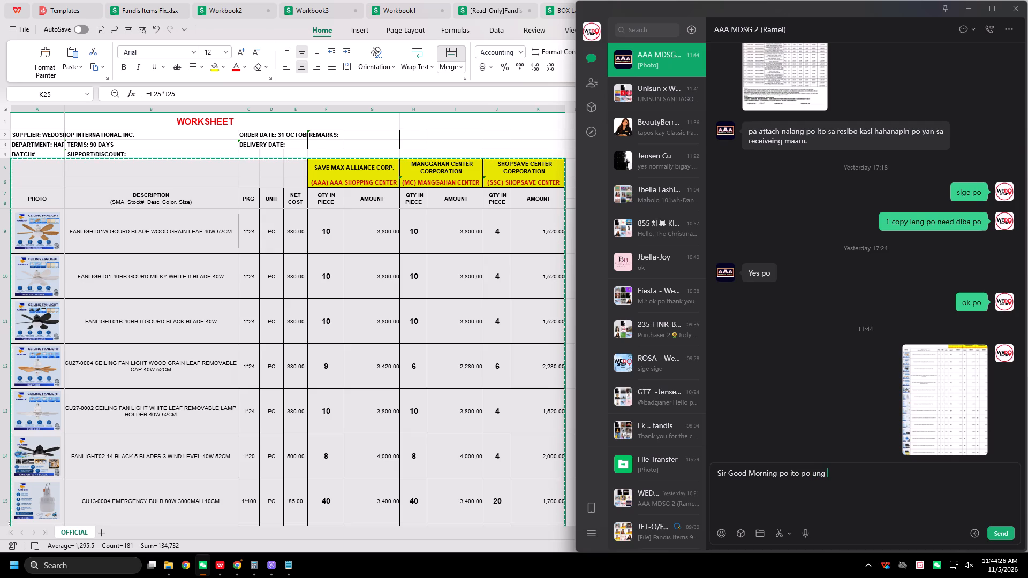
pyautogui.write('final allocation po ng P.O po nila')
pyautogui.press('Return')
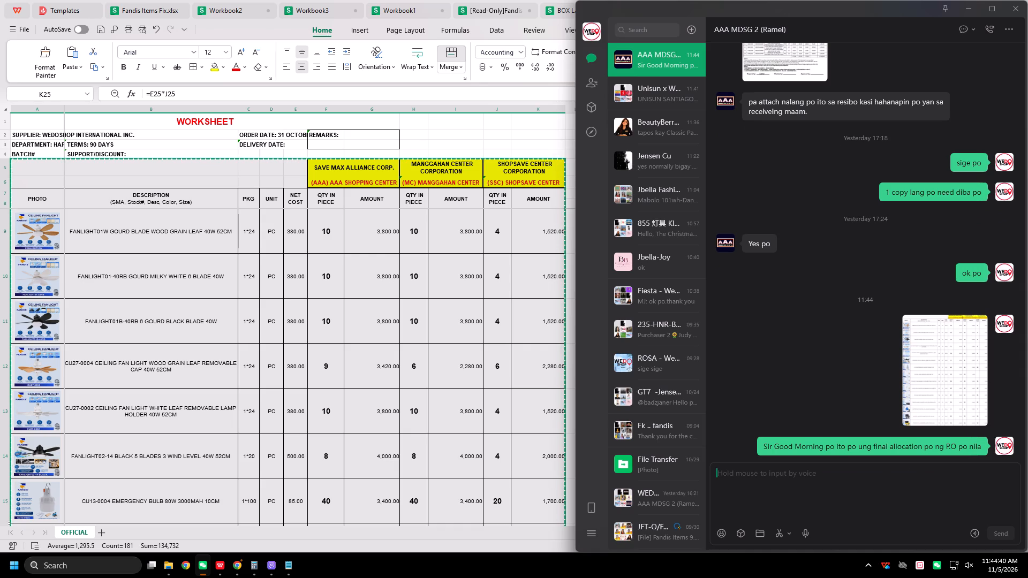
# Open the sent order table image in the AAA MDSG 2 chat and copy it to the clipboard.
pyautogui.click(925, 394)
pyautogui.rightClick(533, 134)
pyautogui.click(549, 139)
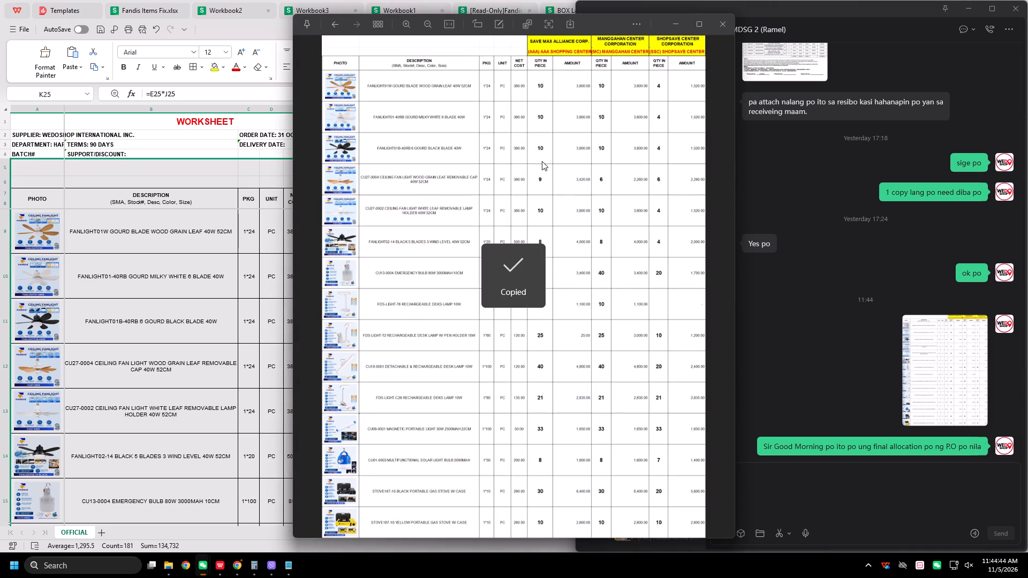
pyautogui.press('Escape')
# Return to the WPS worksheet and narrow the DESCRIPTION column B so its item descriptions wrap.
pyautogui.click(256, 195)
pyautogui.press('Escape')
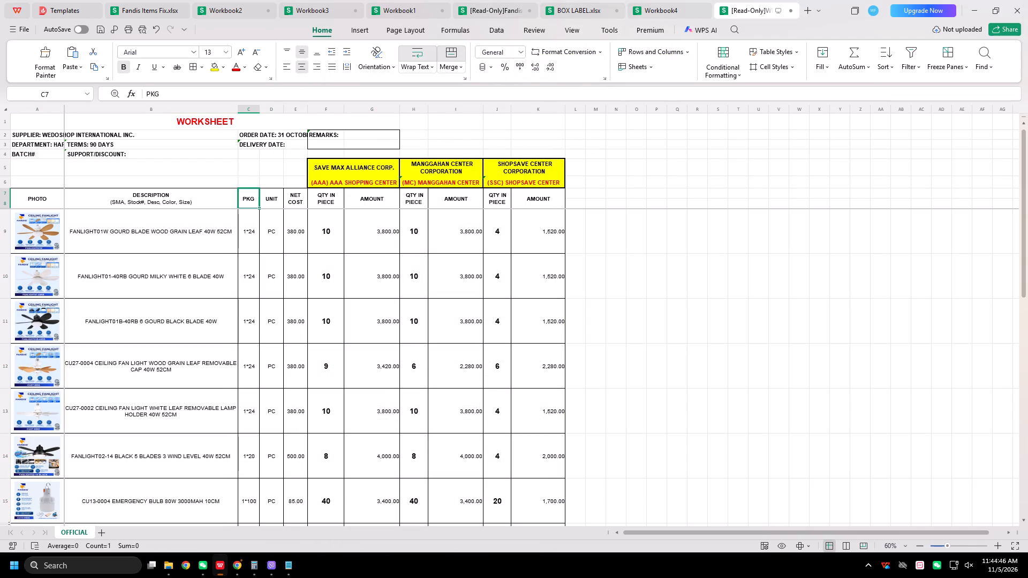
pyautogui.click(154, 109)
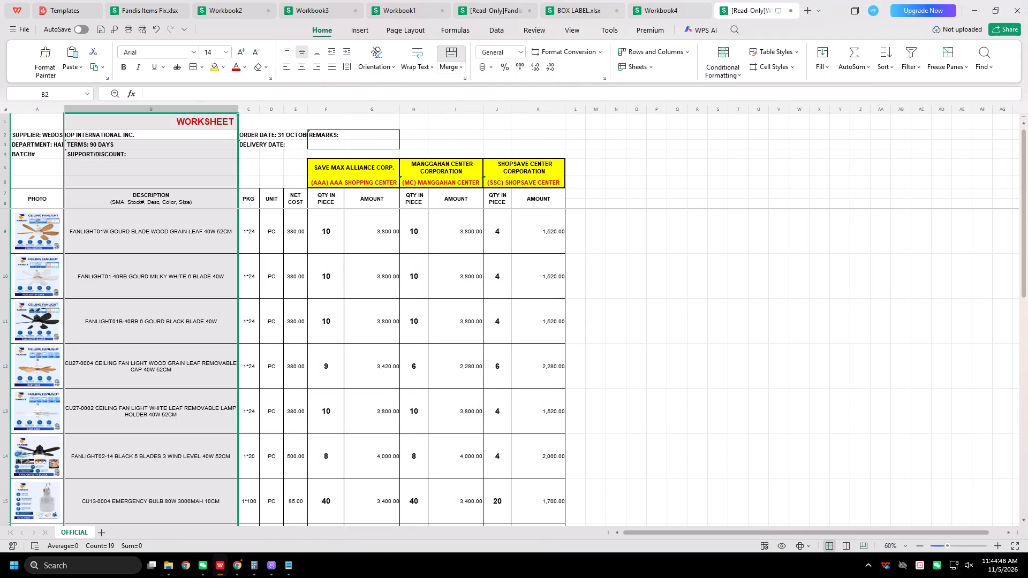
pyautogui.moveTo(237, 109); pyautogui.dragTo(169, 110)
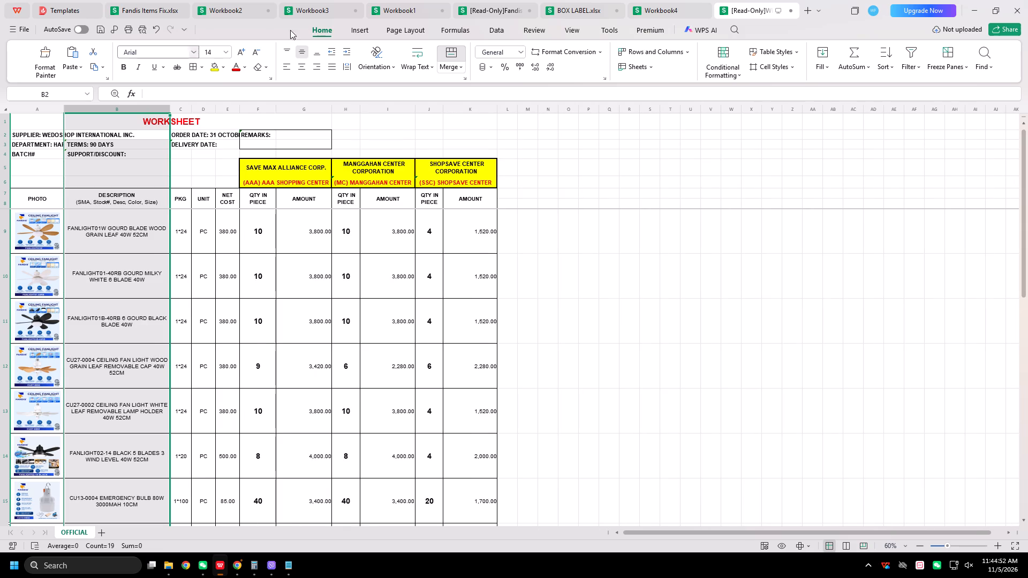
# Open the worksheet's print preview and choose the EPSON L5290 Series printer, leaving without printing.
pyautogui.click(401, 27)
pyautogui.click(214, 58)
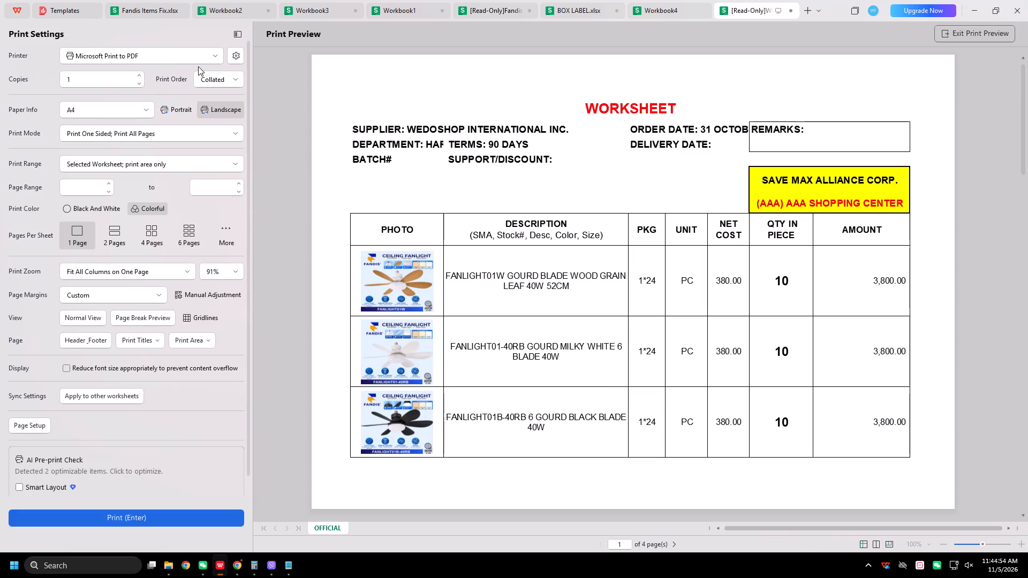
pyautogui.click(164, 58)
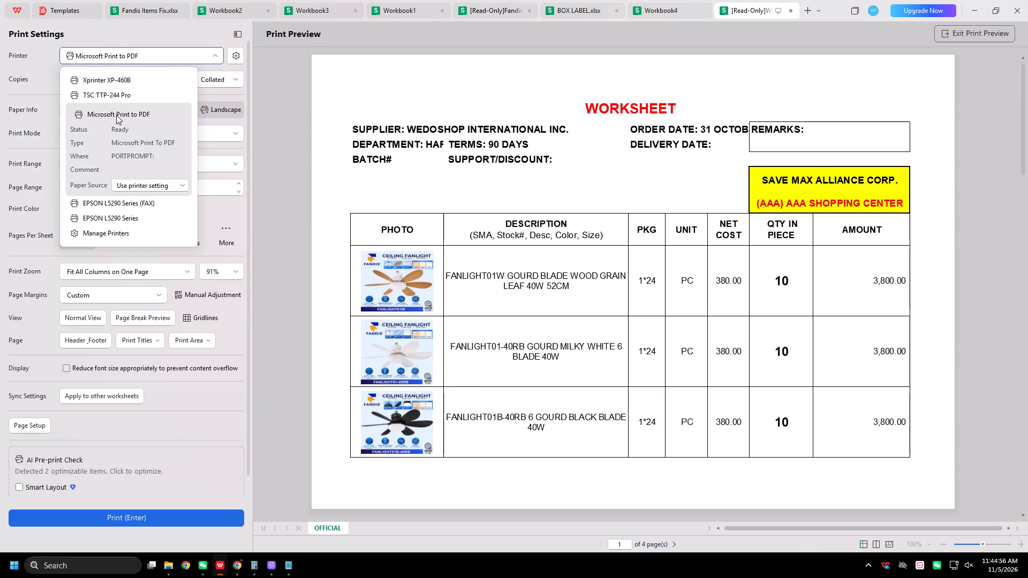
pyautogui.click(113, 219)
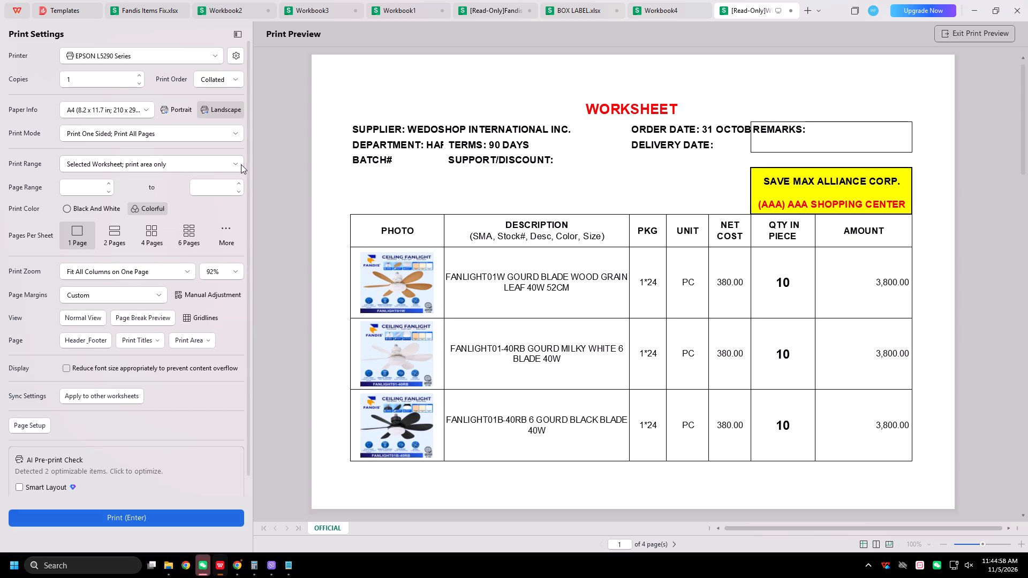
pyautogui.press('Escape')
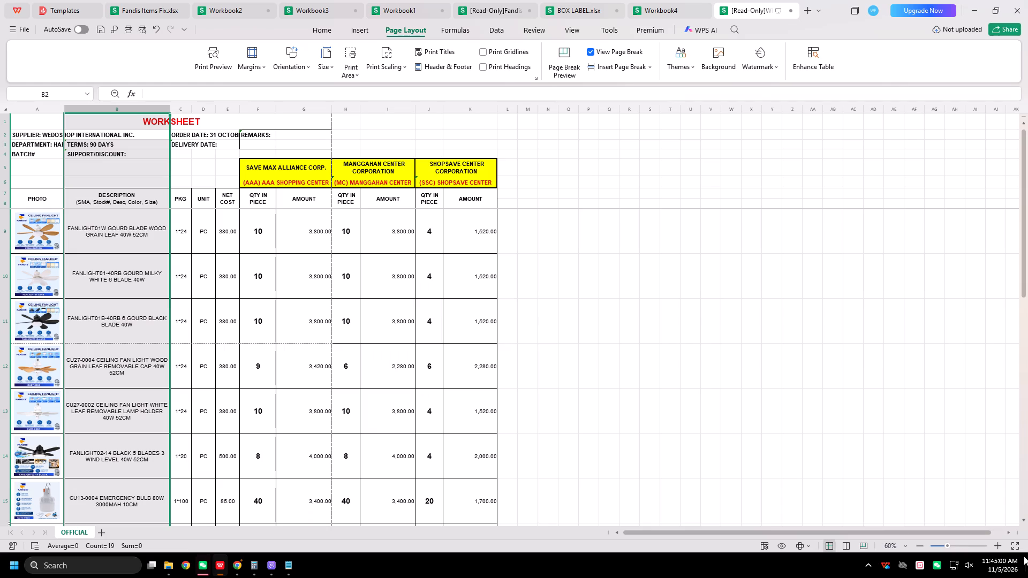
# Switch to Weixin and send "Hindi po sir kaya po hinati hati ko nalang po ung ibang quantity" in the AAA MDSG 2 chat.
pyautogui.click(938, 519)
pyautogui.click(798, 486)
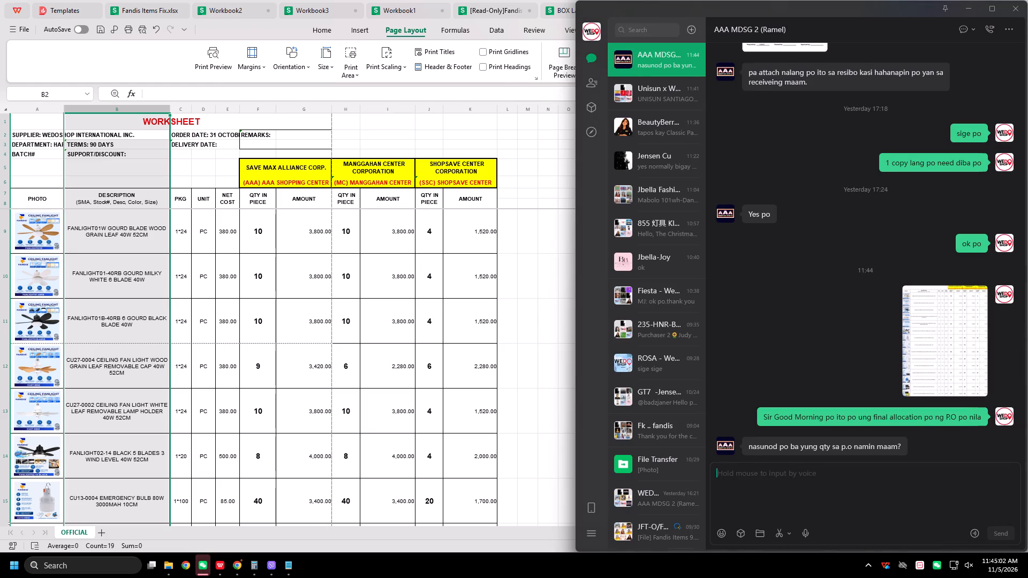
pyautogui.click(798, 486)
pyautogui.write('Hindi po sir kaya po hinati')
pyautogui.press('space')
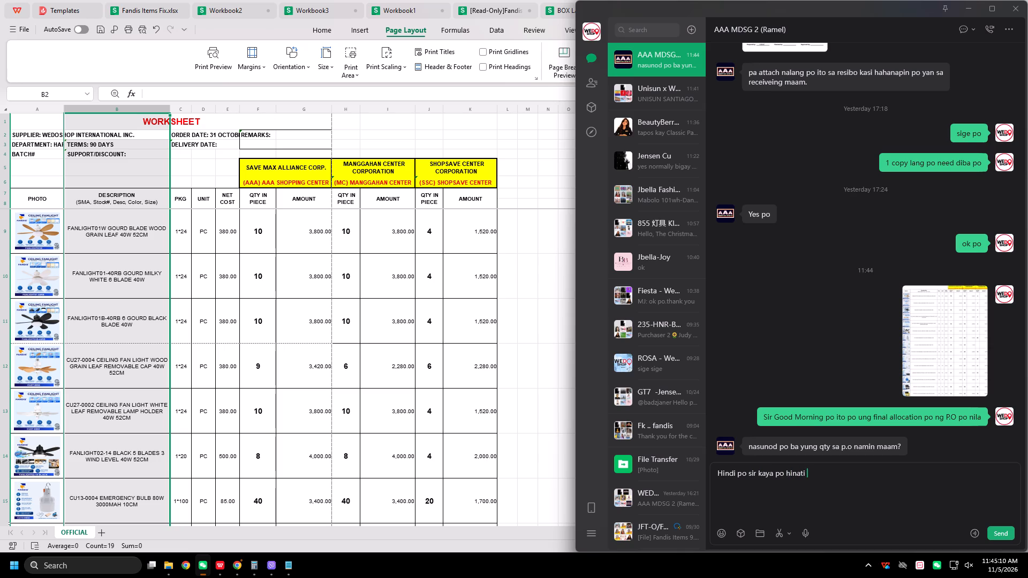
pyautogui.write('hati ko nalang po ung ibang quantity')
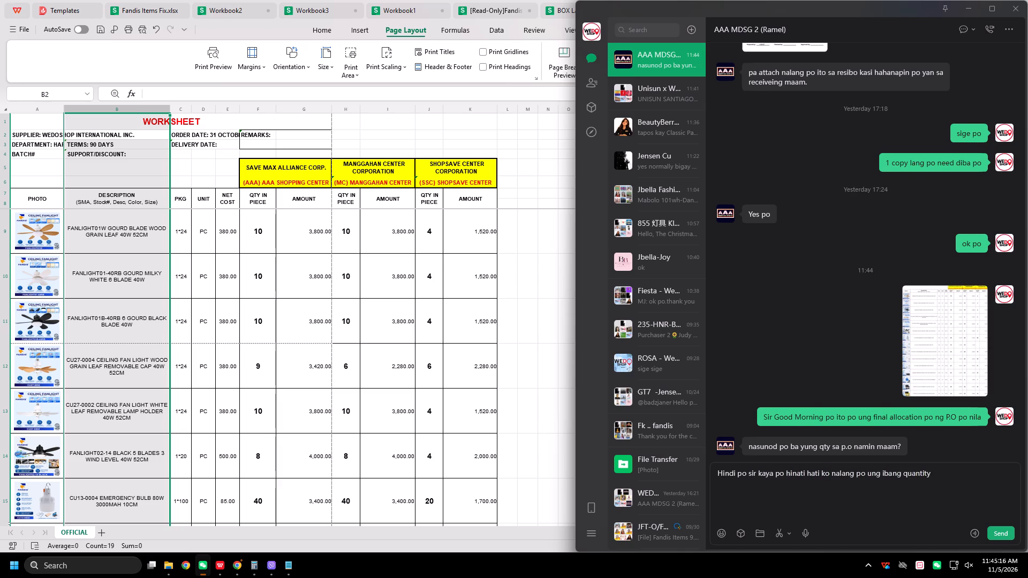
pyautogui.press('Return')
# Send the message "lagyan ko po ng highlights ung mga nabago po" in the AAA MDSG 2 chat.
pyautogui.write('lagyan ko po ng highlights ung mga nabago po')
pyautogui.press('Return')
# In the WPS worksheet, fill the CU27-0004 ceiling fan light row and the FDS-LIGHT-T6 desk lamp row with yellow.
pyautogui.click(254, 279)
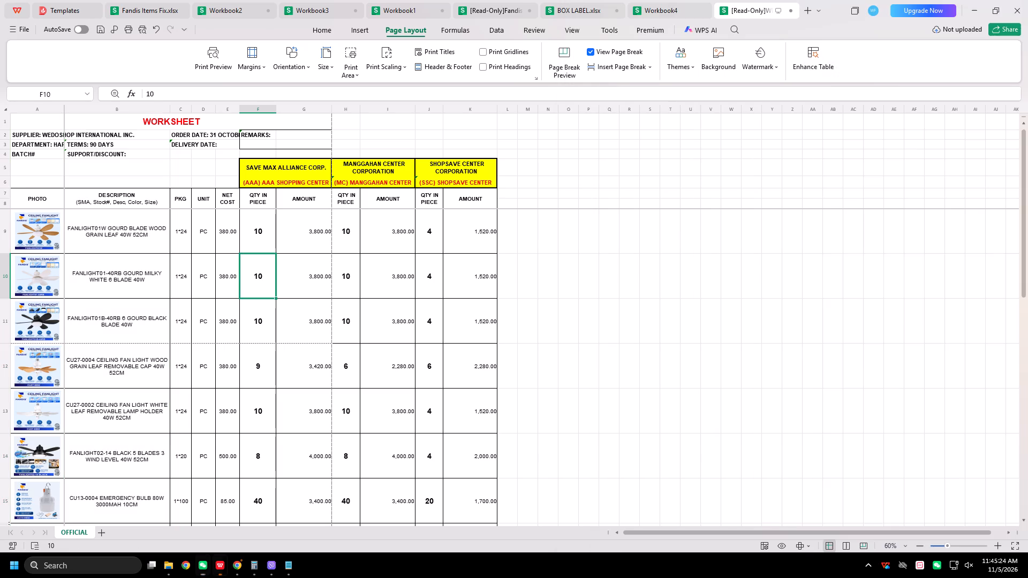
pyautogui.scroll(-3, 243, 292)
pyautogui.moveTo(465, 277); pyautogui.dragTo(255, 275)
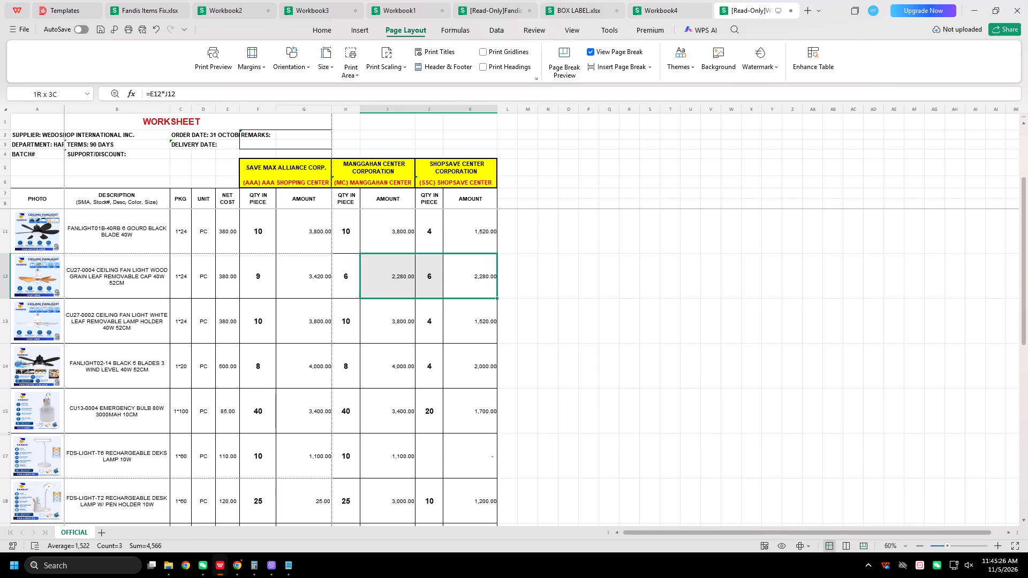
pyautogui.moveTo(255, 275); pyautogui.dragTo(50, 270)
pyautogui.click(312, 30)
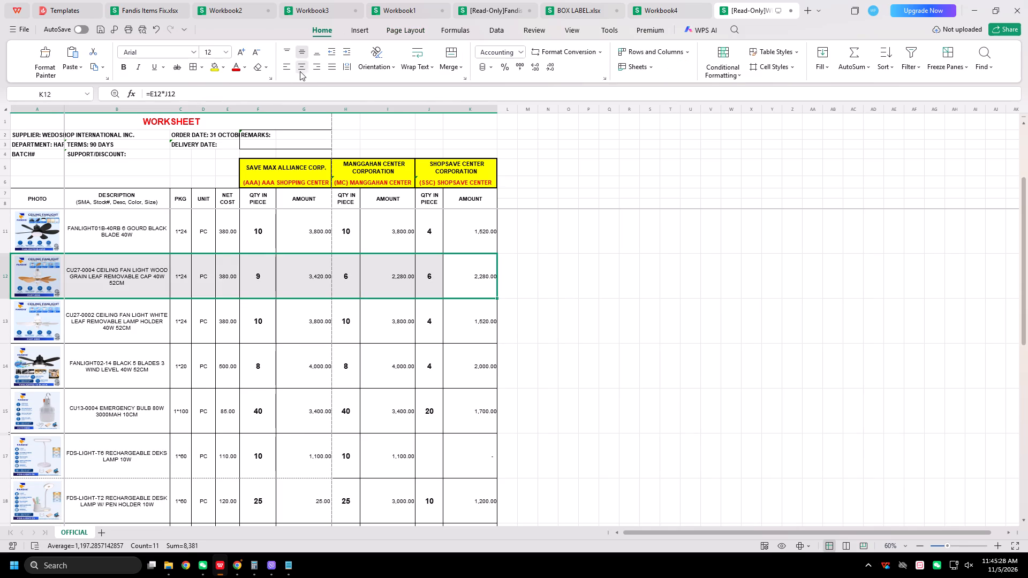
pyautogui.click(213, 68)
pyautogui.scroll(-2, 190, 298)
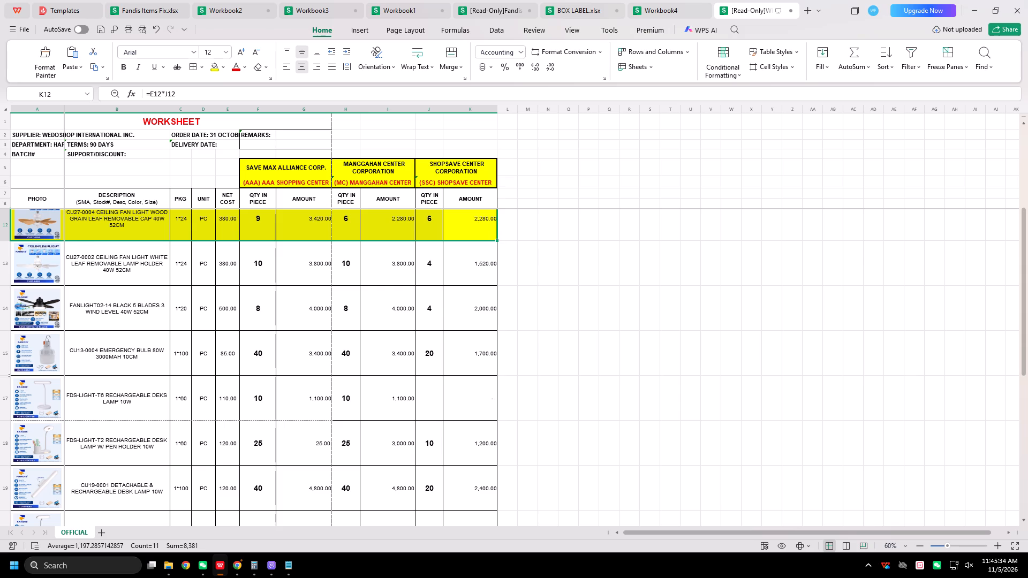
pyautogui.scroll(-2, 202, 377)
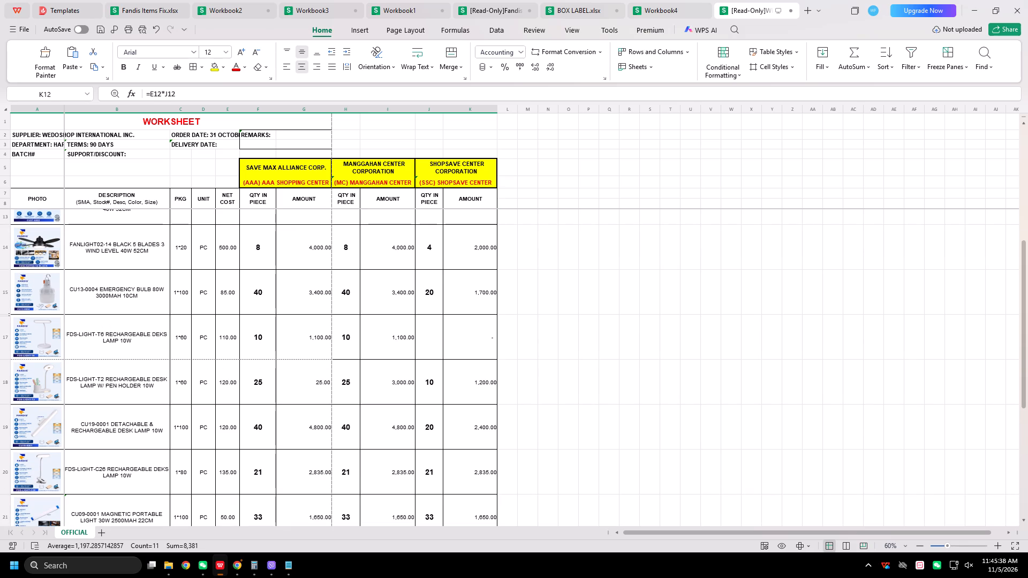
pyautogui.moveTo(474, 331); pyautogui.dragTo(48, 326)
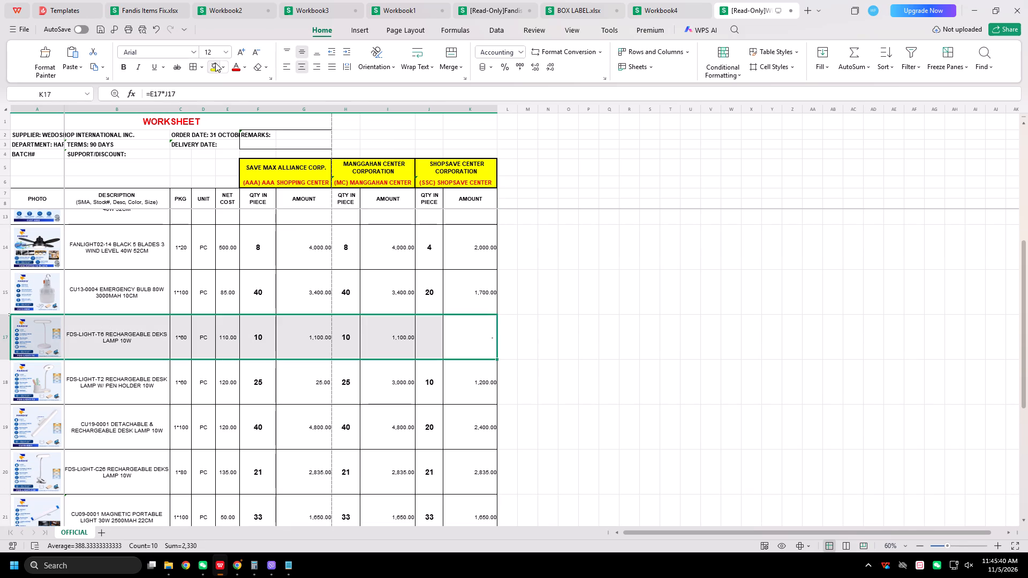
pyautogui.click(214, 64)
# Fill the rows of FDS-LIGHT-C26, the CU09-0001 magnetic light and the CU01-0003 solar bulb with yellow.
pyautogui.scroll(-2, 166, 375)
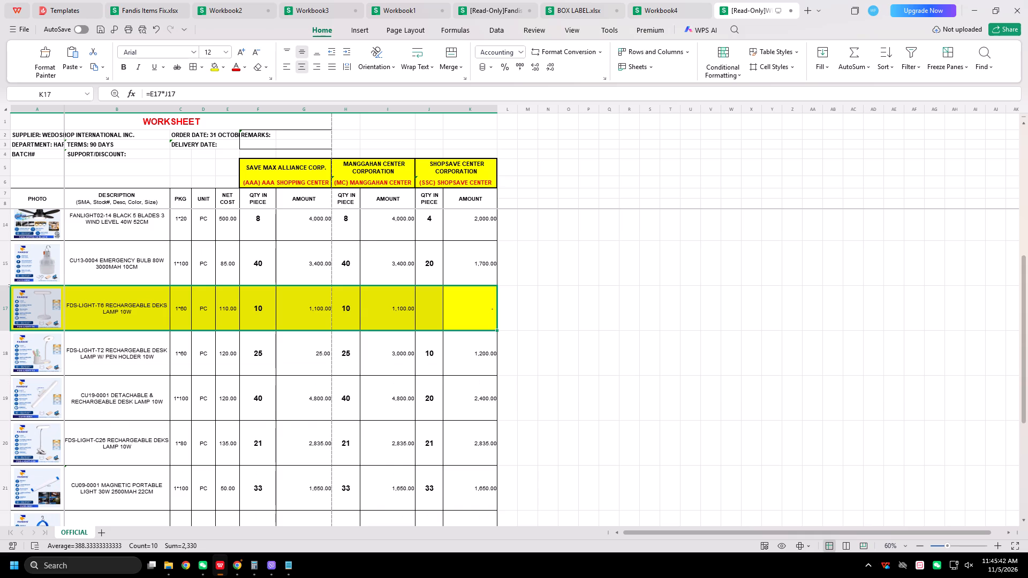
pyautogui.moveTo(468, 414); pyautogui.dragTo(12, 406)
pyautogui.click(211, 69)
pyautogui.scroll(-3, 201, 378)
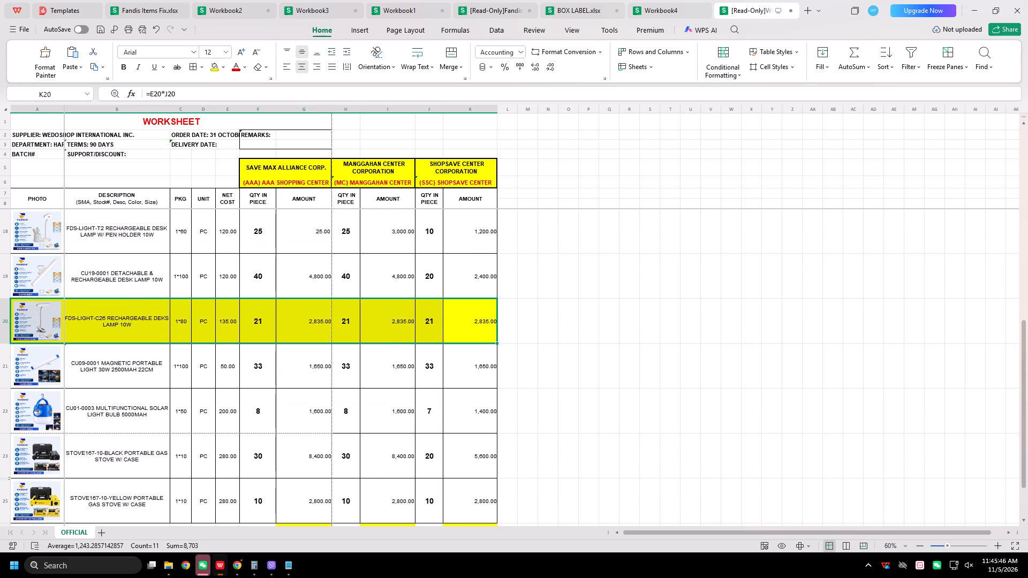
pyautogui.moveTo(468, 374); pyautogui.dragTo(26, 406)
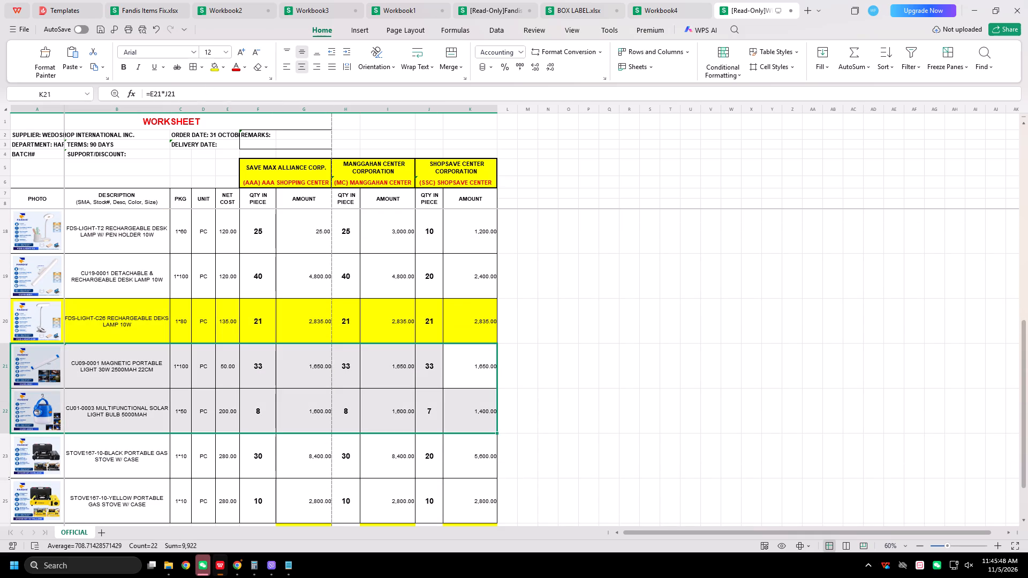
pyautogui.click(214, 70)
# Copy the highlighted order table A5:K25 and send it as an image in Weixin's AAA MDSG 2 chat.
pyautogui.scroll(-3, 198, 284)
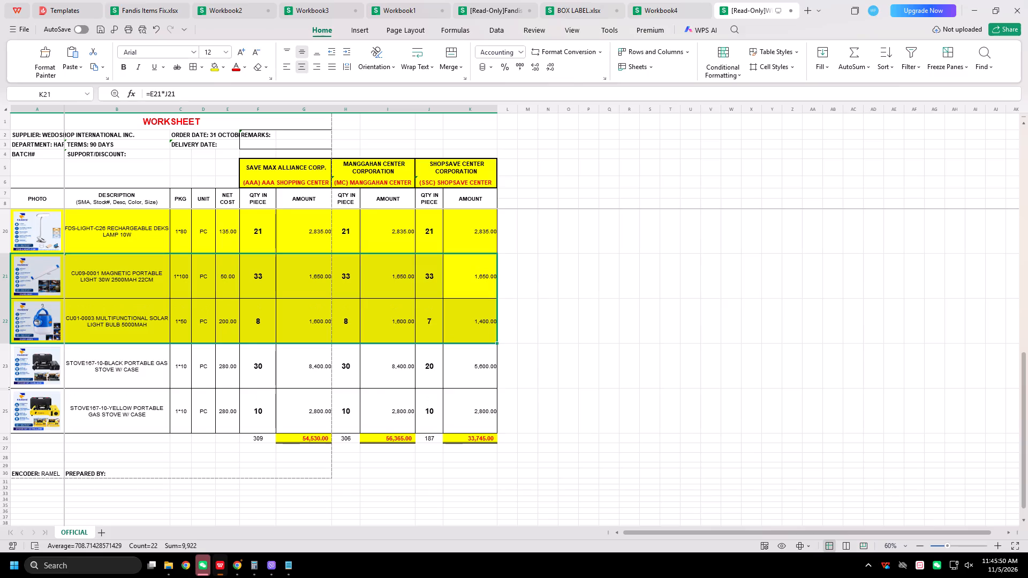
pyautogui.moveTo(483, 419); pyautogui.dragTo(100, 255)
pyautogui.scroll(3, 116, 259)
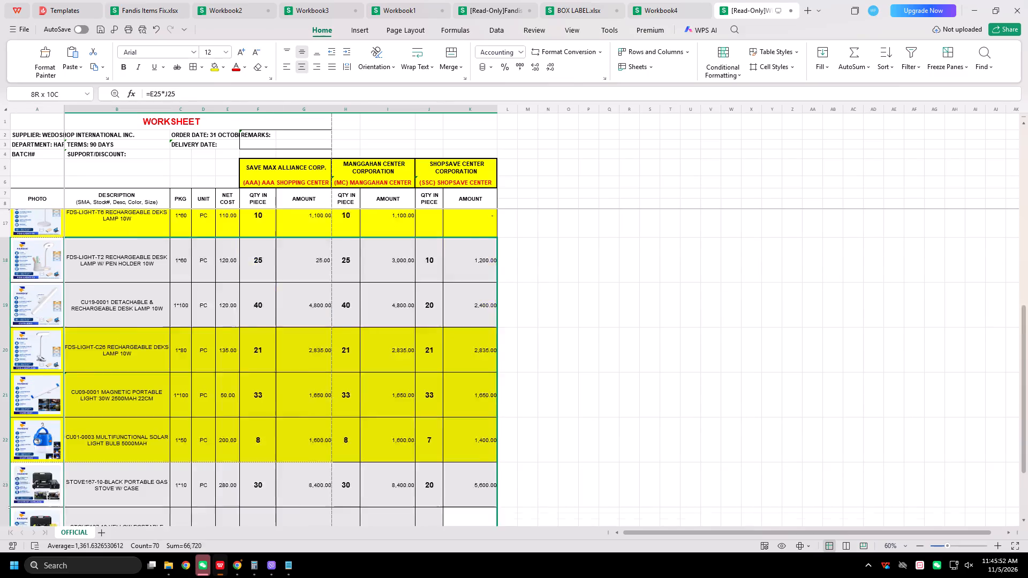
pyautogui.scroll(2, 100, 255)
pyautogui.moveTo(100, 255); pyautogui.dragTo(48, 241)
pyautogui.scroll(12, 61, 252)
pyautogui.moveTo(48, 241); pyautogui.dragTo(42, 171)
pyautogui.hotkey('ctrl', 'c')
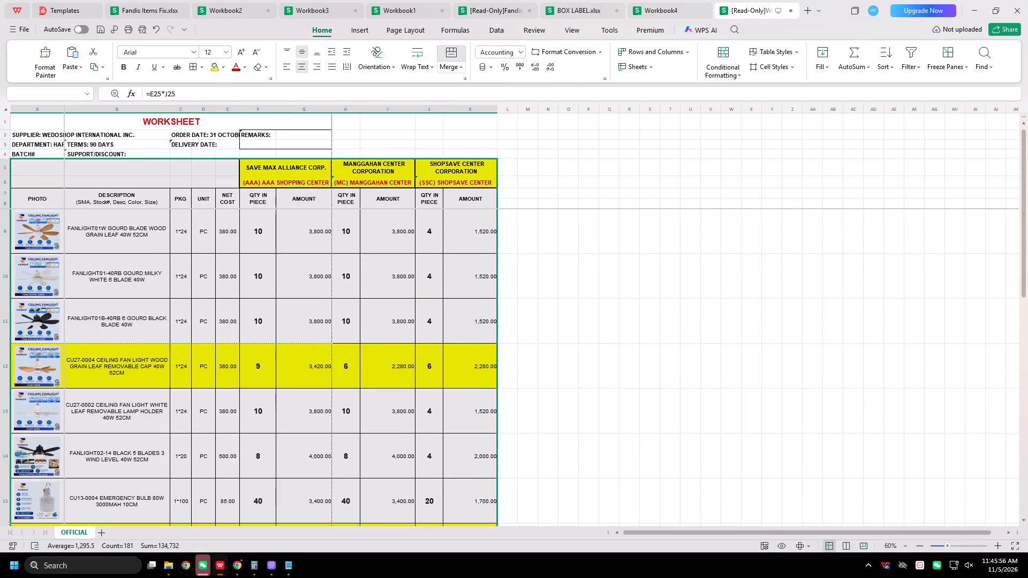
pyautogui.hotkey('alt', 'Tab')
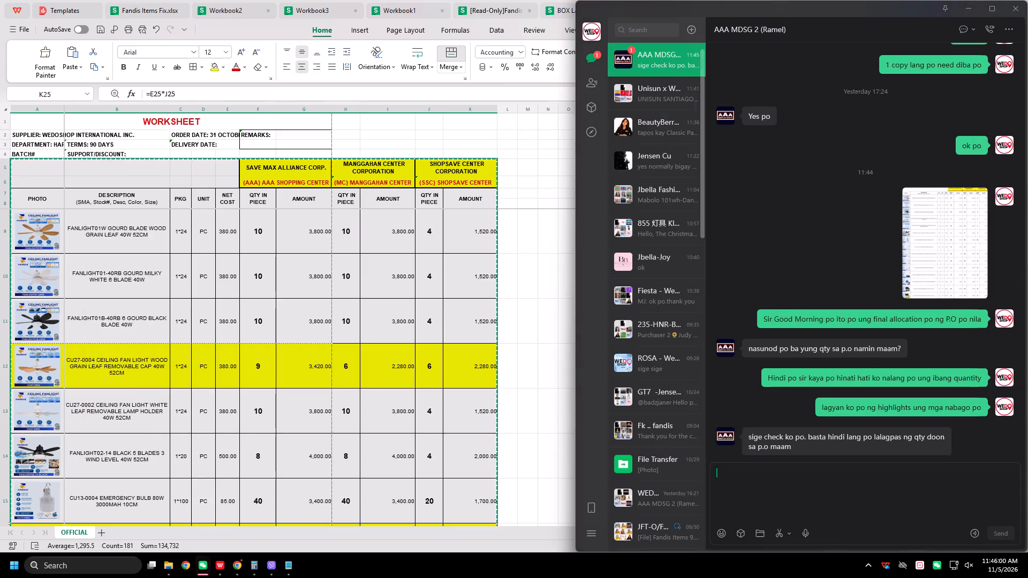
pyautogui.click(797, 487)
pyautogui.hotkey('ctrl', 'v')
pyautogui.press('Return')
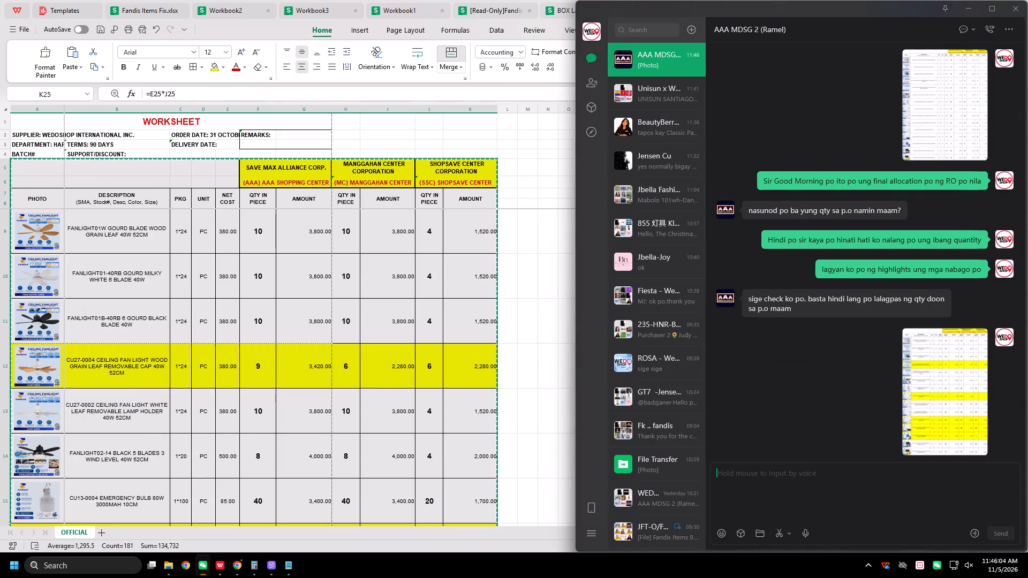
# Send the message "bale ang nangyari po nabawasan po" in the AAA MDSG 2 chat.
pyautogui.write('bale ang nangyari po nabawasan po')
pyautogui.press('Return')
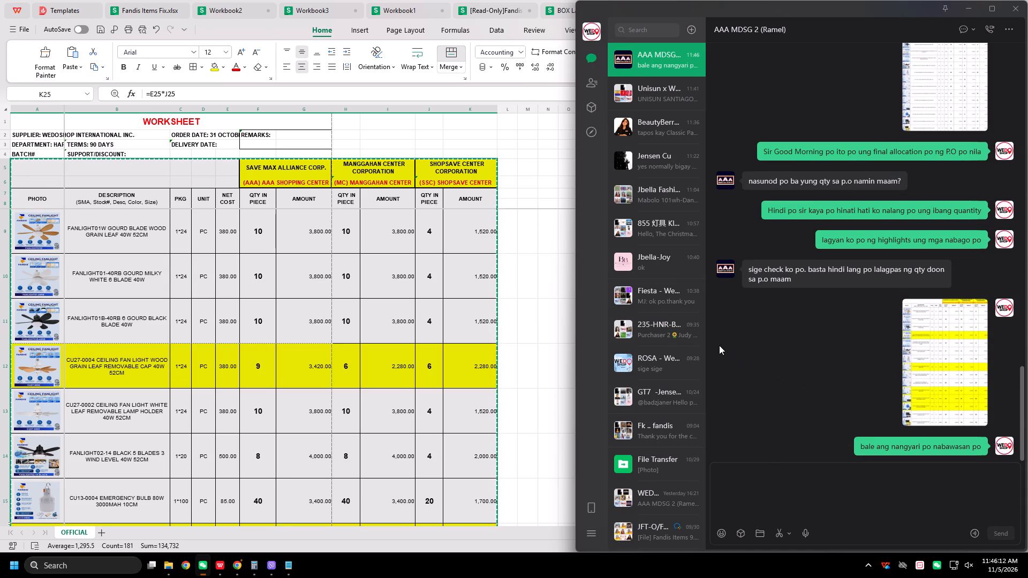
# Return to the WPS worksheet and remove the fill colour from the table's PHOTO header row down to the last item.
pyautogui.click(550, 291)
pyautogui.press('Escape')
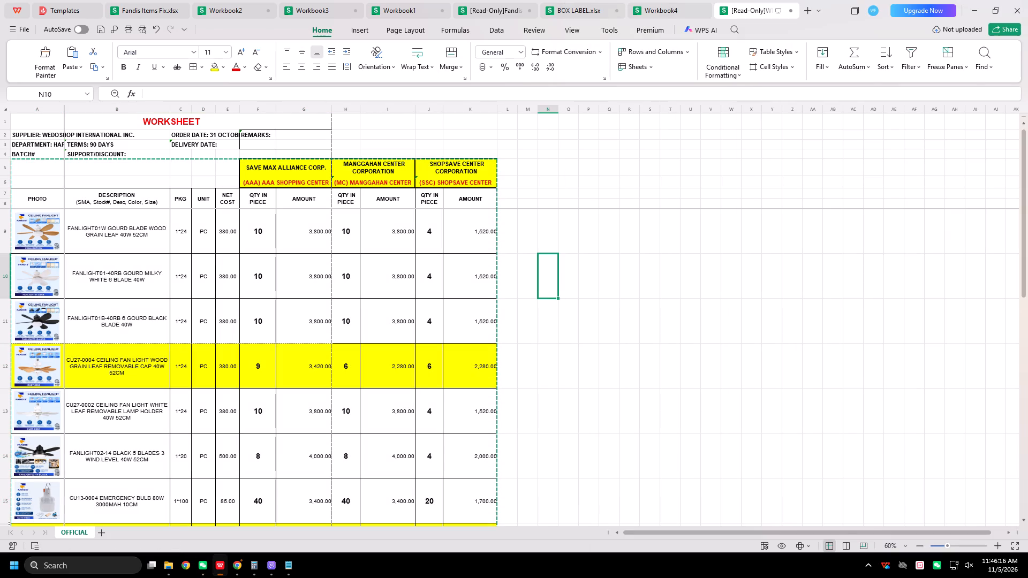
pyautogui.moveTo(36, 199); pyautogui.dragTo(454, 469)
pyautogui.scroll(-17, 345, 383)
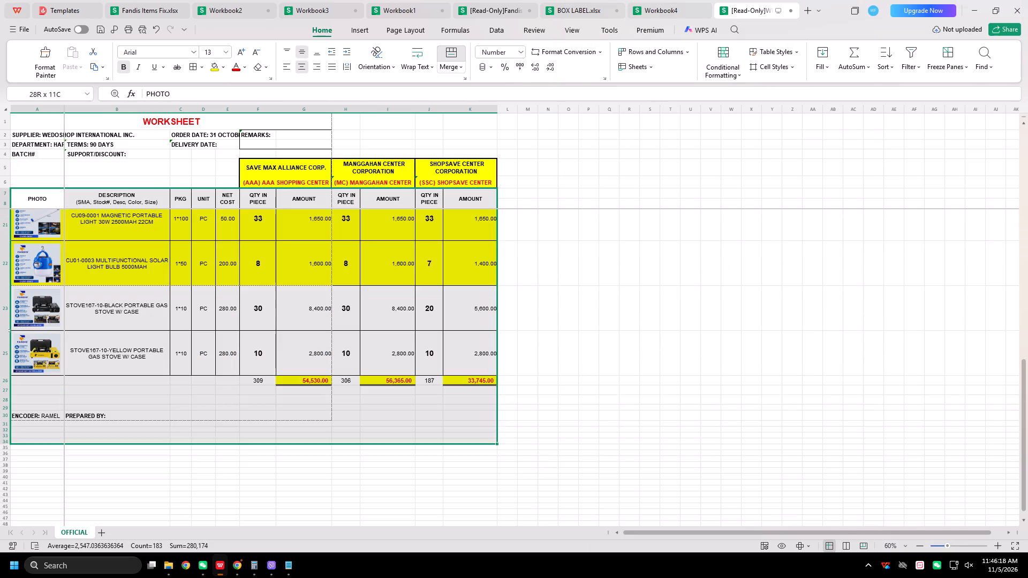
pyautogui.moveTo(454, 469); pyautogui.dragTo(462, 369)
pyautogui.click(223, 67)
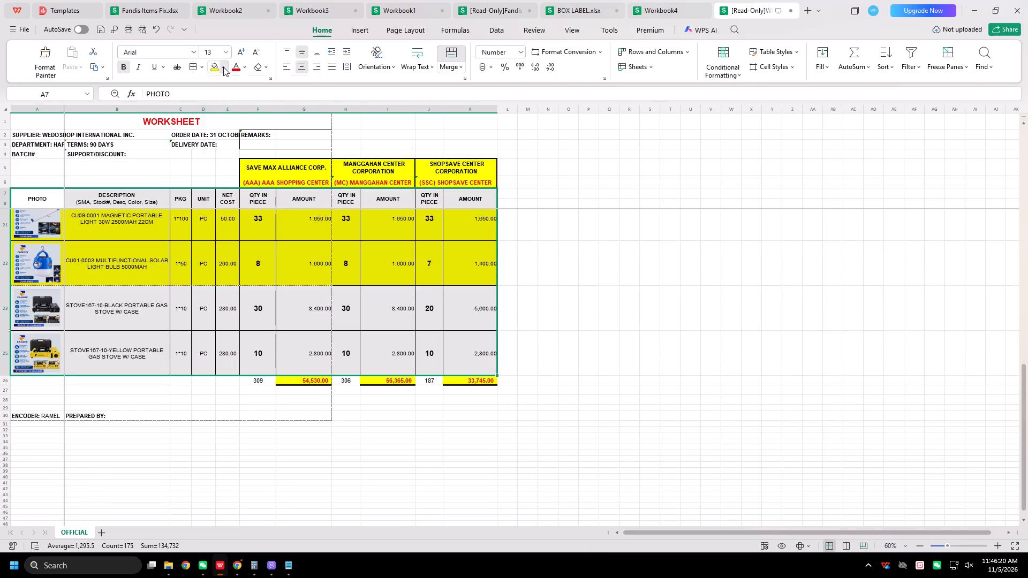
pyautogui.click(230, 87)
pyautogui.click(151, 373)
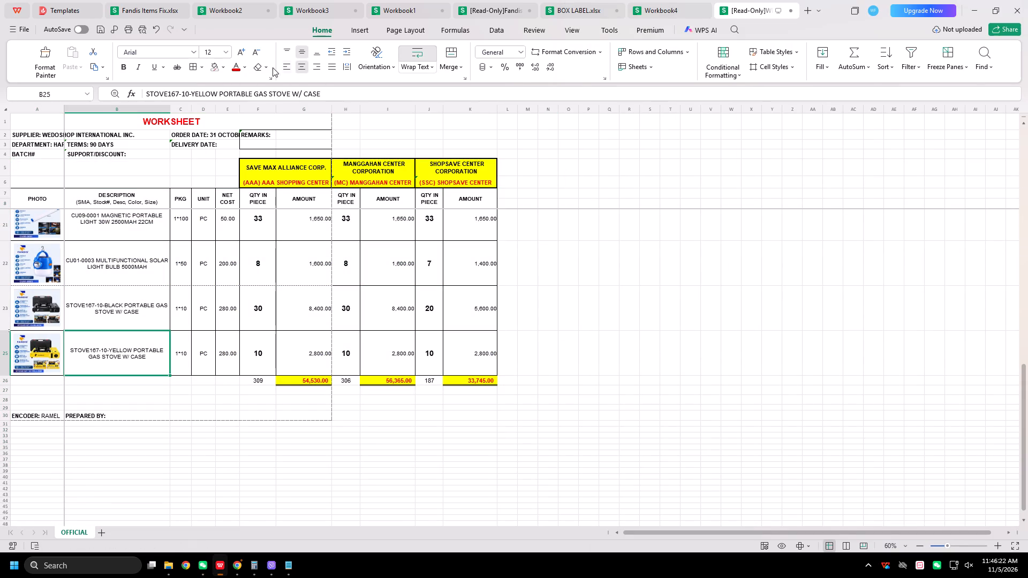
# Unfreeze the worksheet's panes.
pyautogui.click(579, 33)
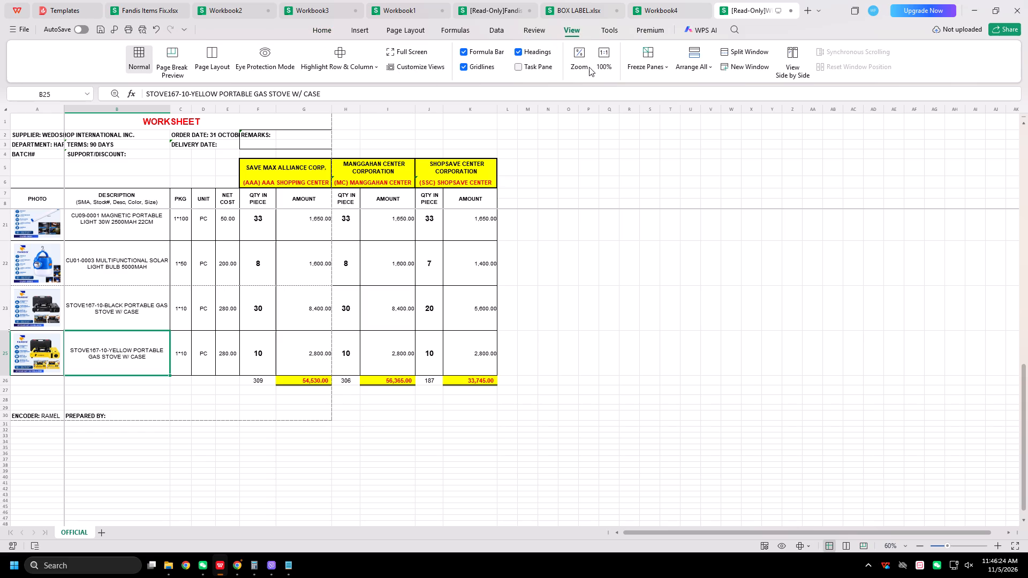
pyautogui.click(656, 67)
pyautogui.click(654, 89)
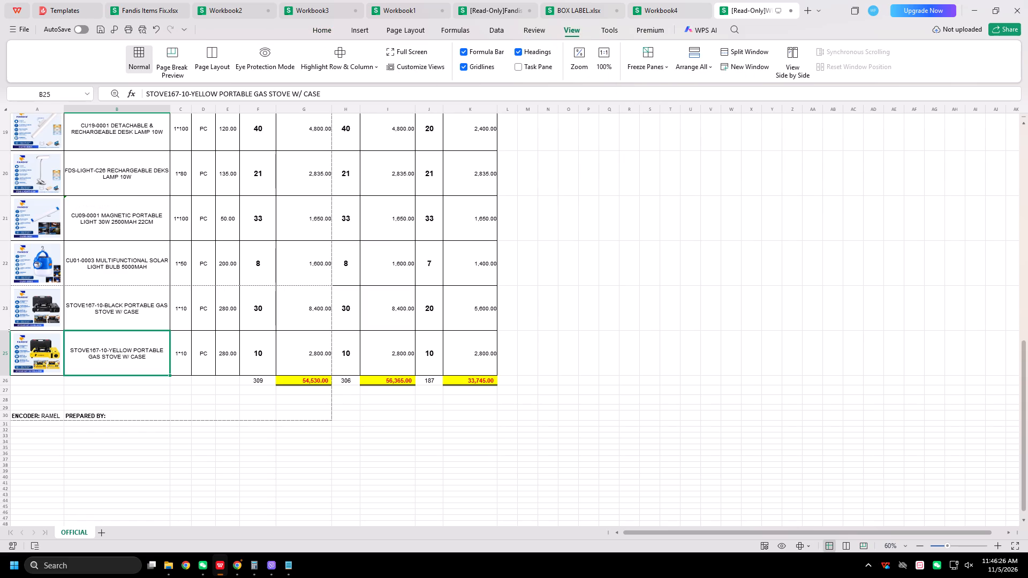
# Set the range A1:K25, from the WORKSHEET title to the last stove item, as the print area.
pyautogui.click(511, 350)
pyautogui.moveTo(484, 366); pyautogui.dragTo(147, 210)
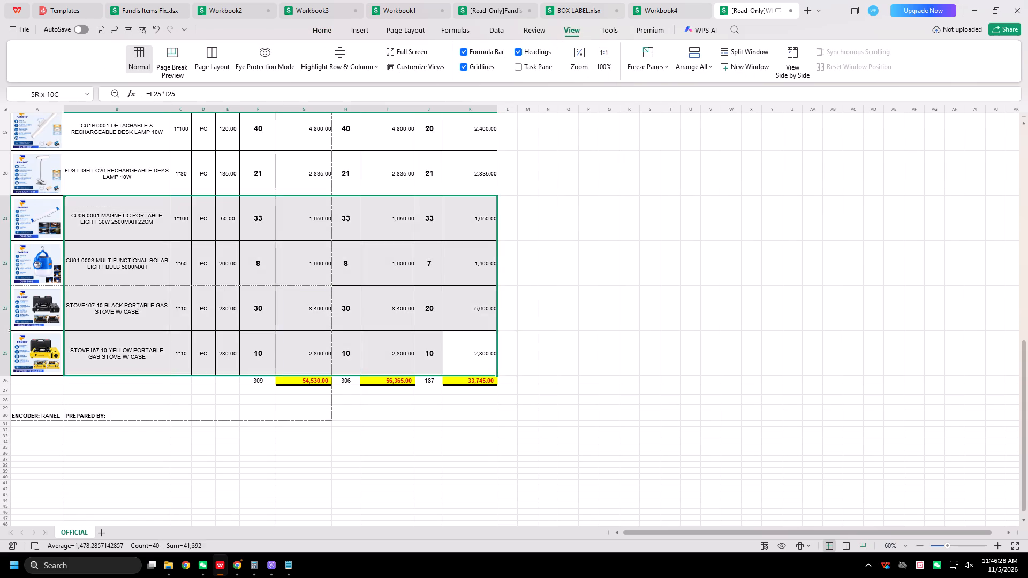
pyautogui.moveTo(147, 210); pyautogui.dragTo(28, 117)
pyautogui.scroll(11, 83, 178)
pyautogui.scroll(10, 50, 141)
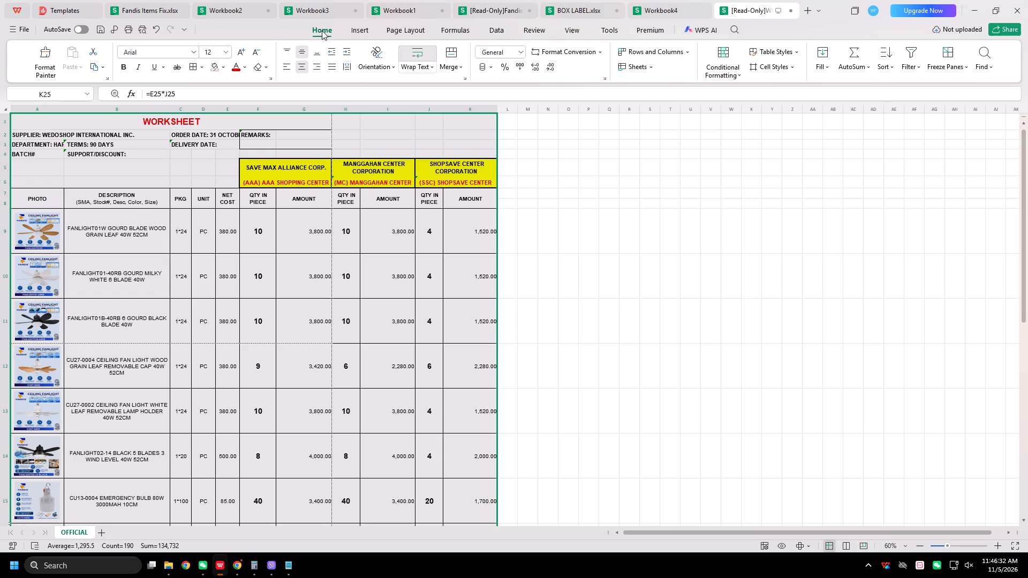
pyautogui.click(321, 31)
pyautogui.click(402, 33)
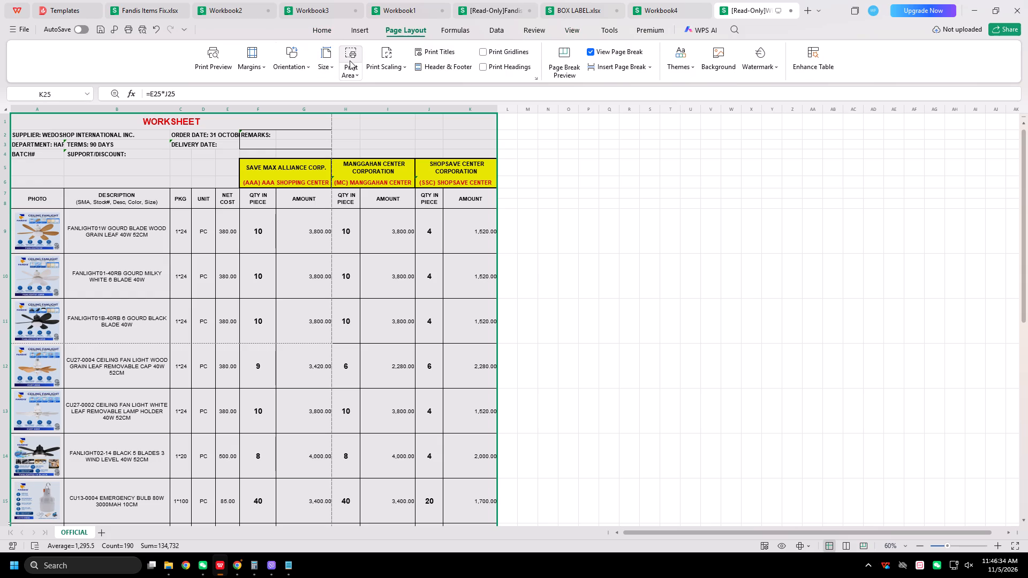
pyautogui.click(353, 54)
pyautogui.click(570, 204)
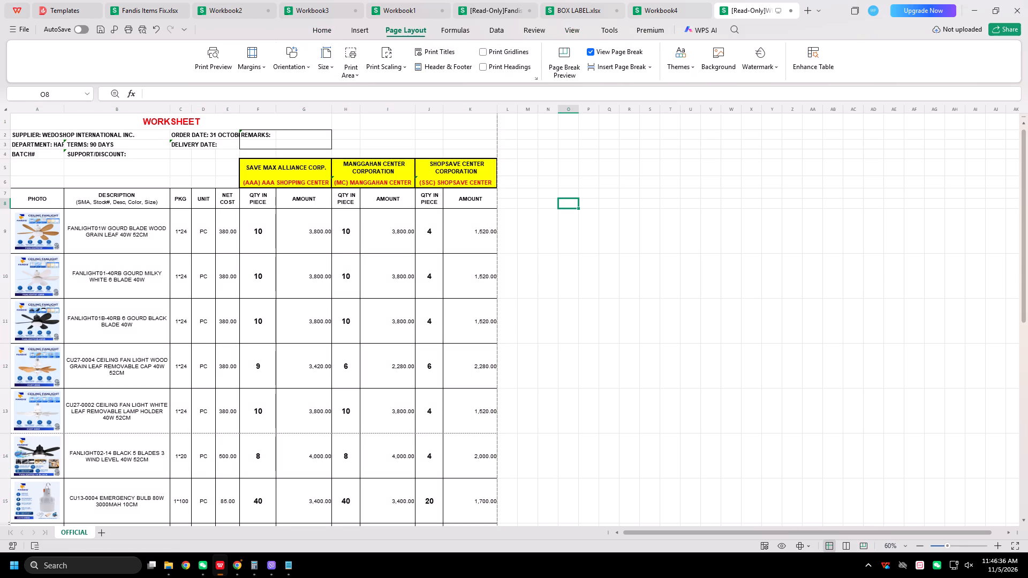
# Check the page layout of the new print area in the print preview and leave without printing.
pyautogui.click(211, 56)
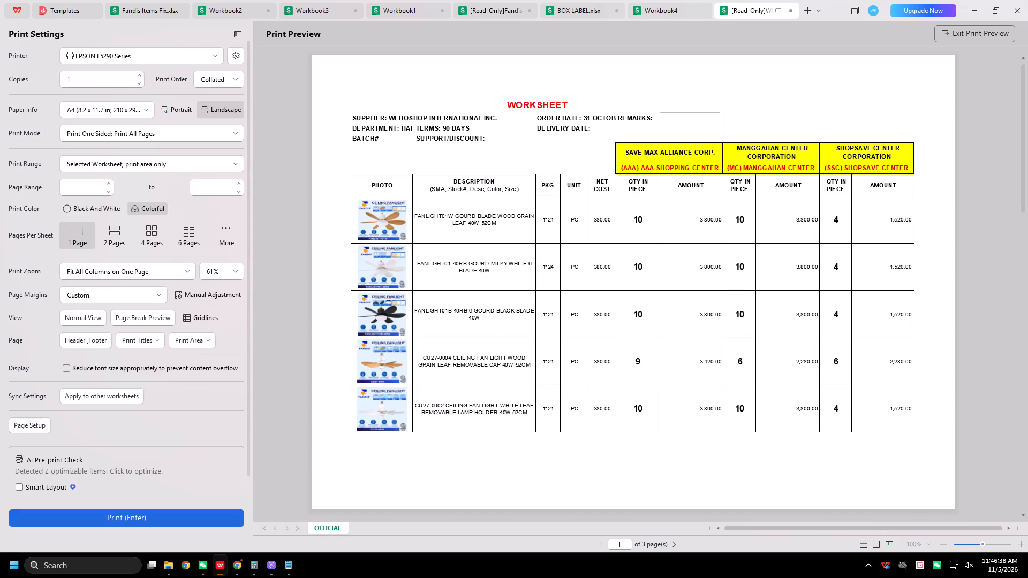
pyautogui.scroll(-2, 508, 186)
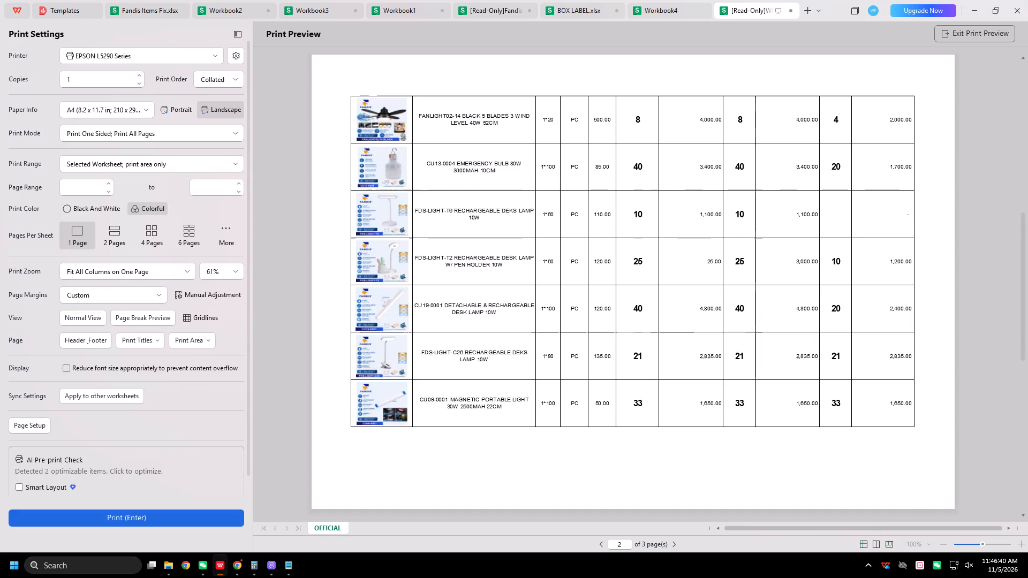
pyautogui.scroll(2, 508, 187)
pyautogui.press('Escape')
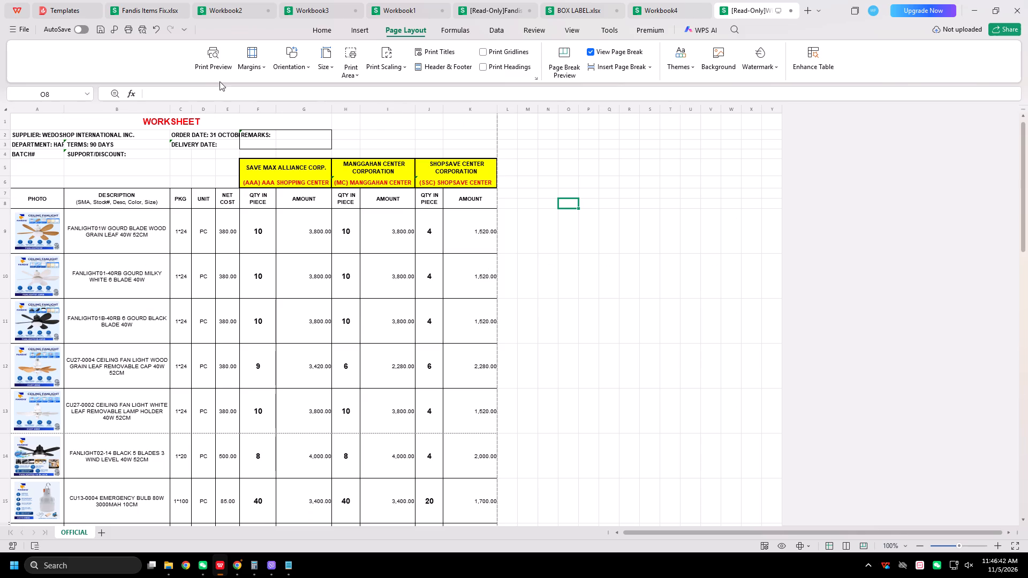
pyautogui.click(221, 66)
pyautogui.press('Escape')
# Apply the saved custom margins of 0.1 in on all sides with header and footer at 0 in.
pyautogui.click(250, 70)
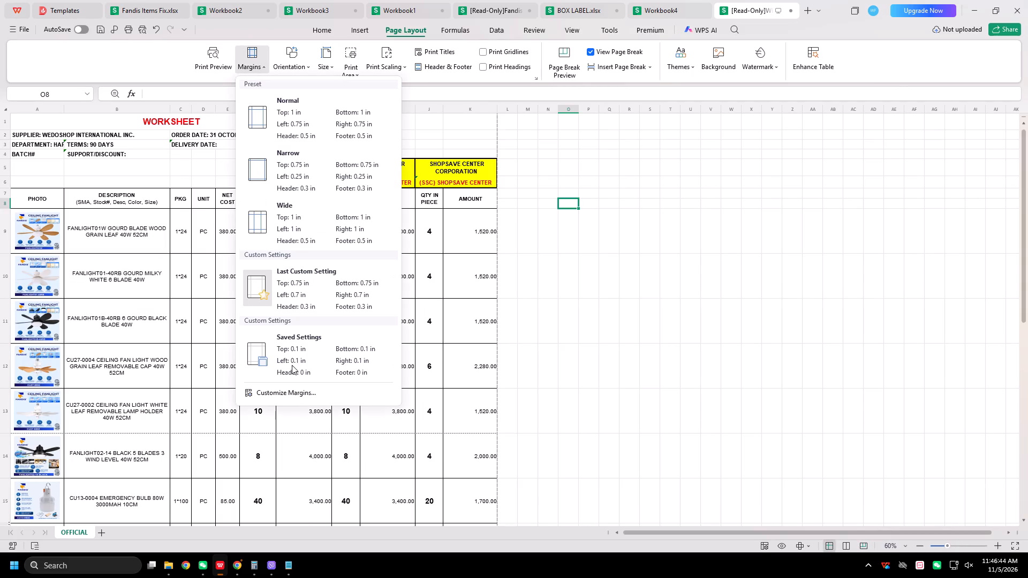
pyautogui.click(292, 365)
# Check how the worksheet's pages break with the new margins in the print preview and leave without printing.
pyautogui.click(208, 62)
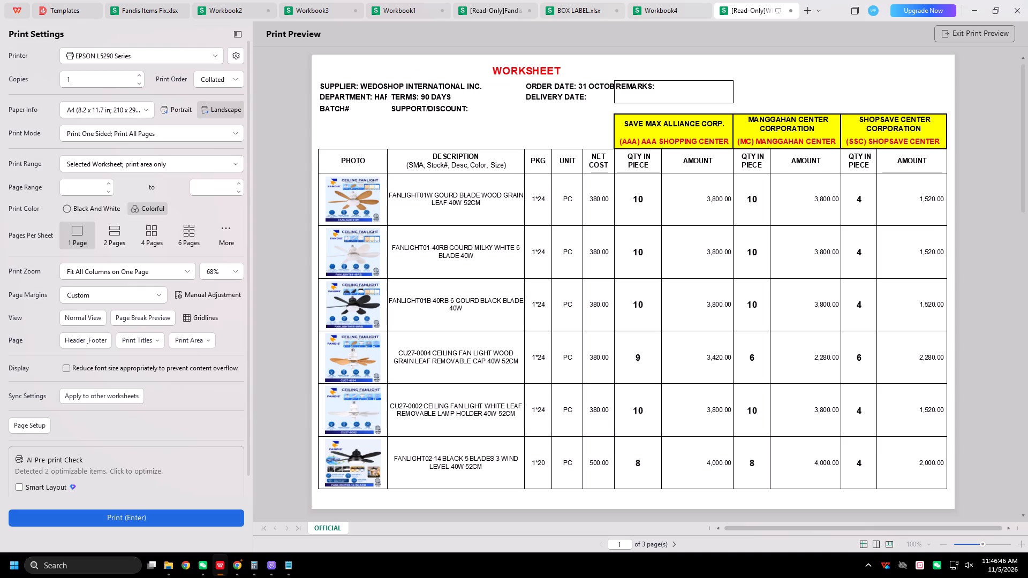
pyautogui.scroll(-2, 508, 182)
pyautogui.scroll(1, 508, 182)
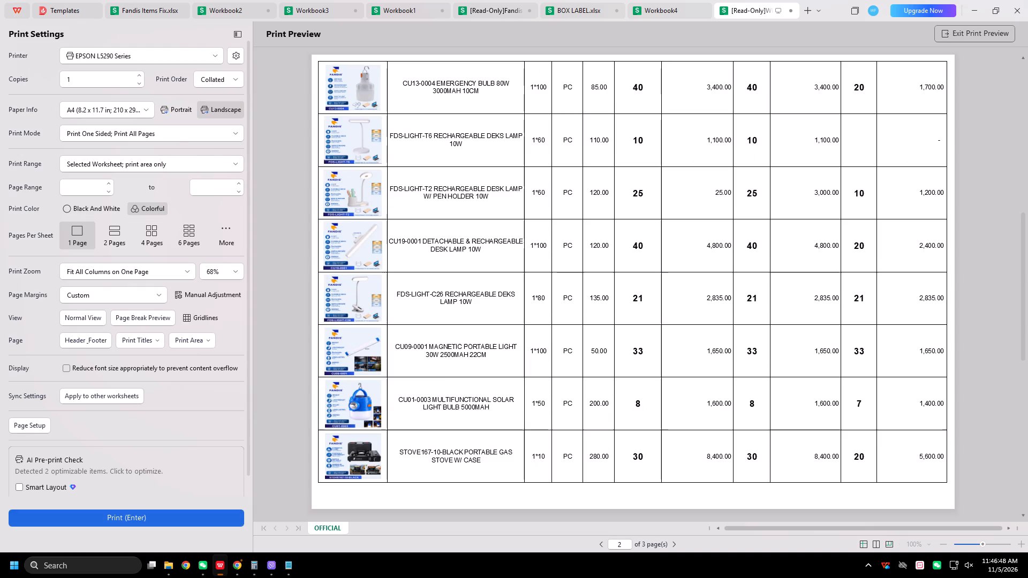
pyautogui.press('Escape')
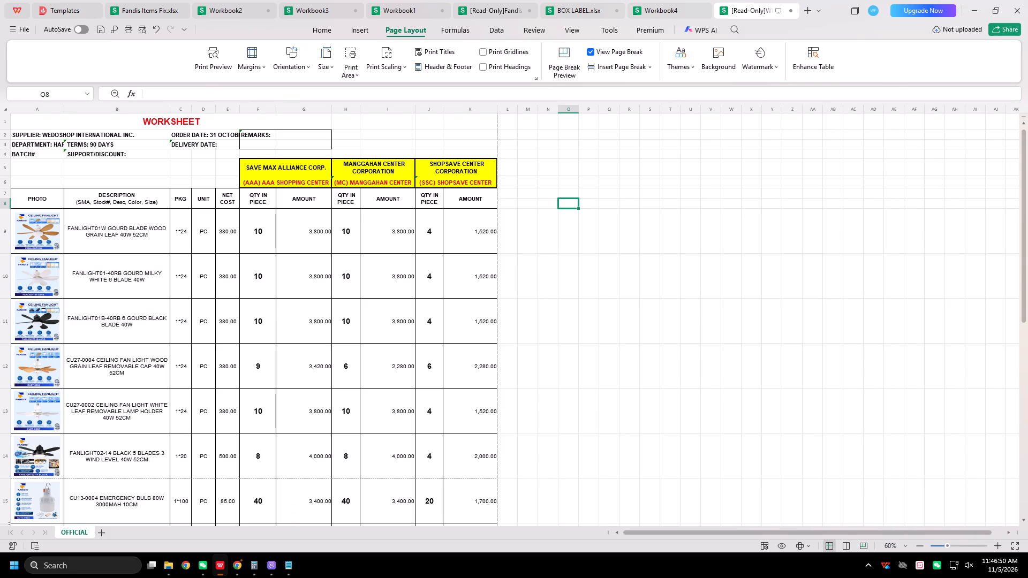
# Narrow the PHOTO column slightly so it fits closely around the product pictures.
pyautogui.click(55, 109)
pyautogui.moveTo(63, 109); pyautogui.dragTo(58, 109)
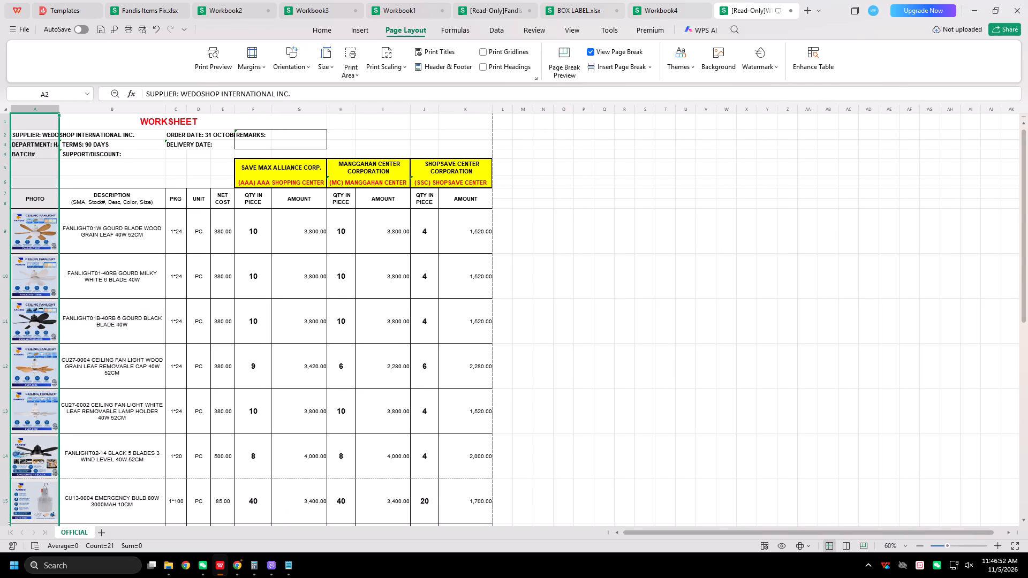
pyautogui.click(58, 108)
# Select item rows 9 to 25, from the first ceiling fan to the last stove, and reduce their height slightly together.
pyautogui.moveTo(5, 222); pyautogui.dragTo(1, 313)
pyautogui.scroll(-4, 0, 253)
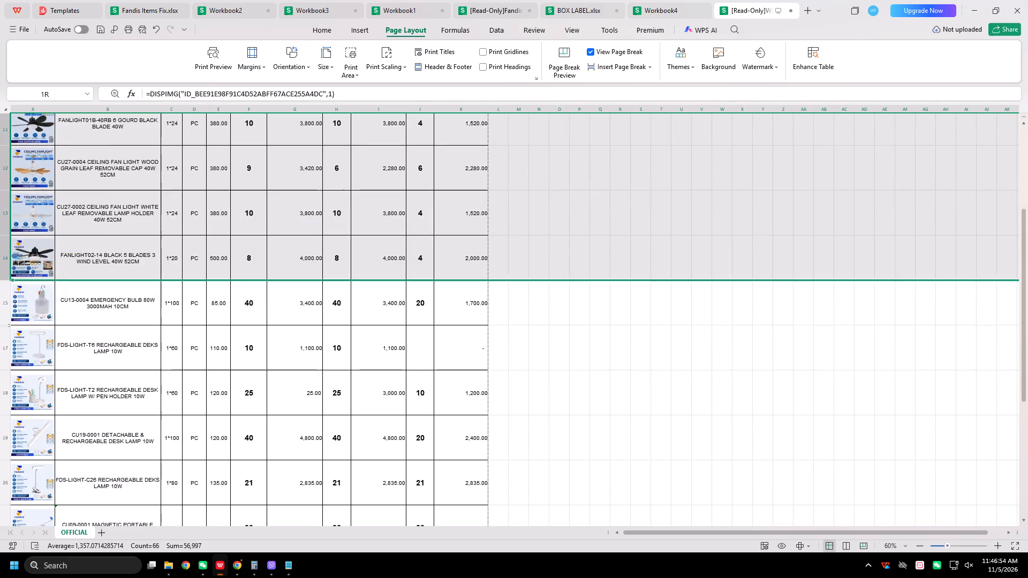
pyautogui.scroll(-7, 1, 313)
pyautogui.moveTo(1, 313); pyautogui.dragTo(11, 407)
pyautogui.scroll(-3, 4, 369)
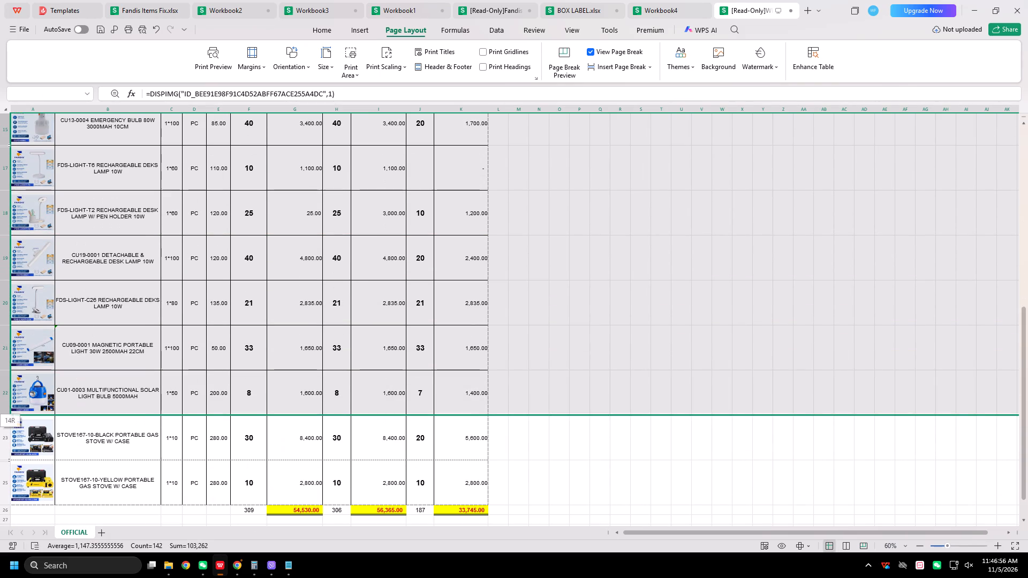
pyautogui.moveTo(11, 407); pyautogui.dragTo(9, 473)
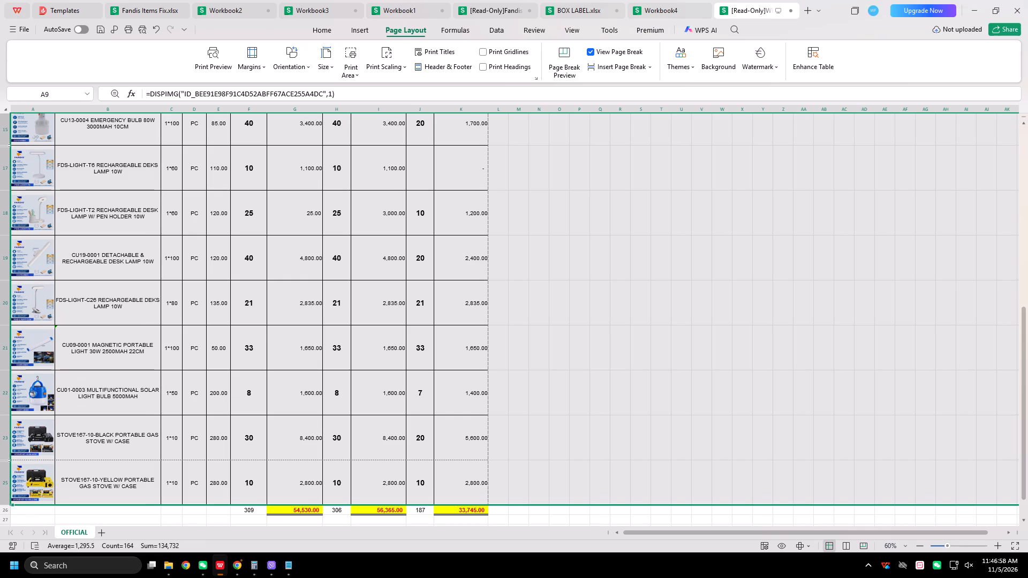
pyautogui.click(2, 415)
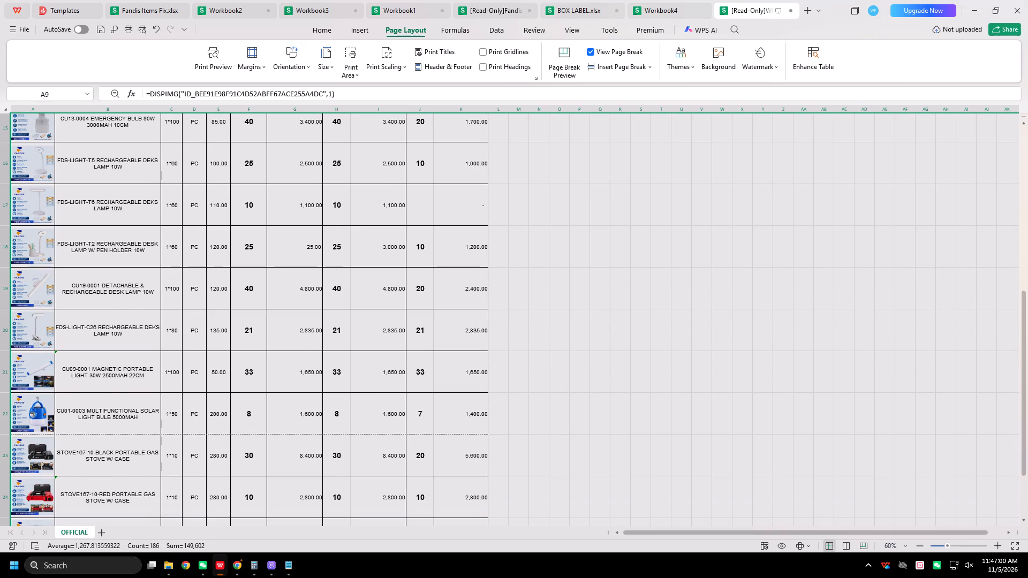
# Delete the STOVE167-10-RED stove row and the FDS-LIGHT-T5 desk lamp row from the item list.
pyautogui.scroll(-3, 16, 403)
pyautogui.click(0, 409)
pyautogui.rightClick(0, 409)
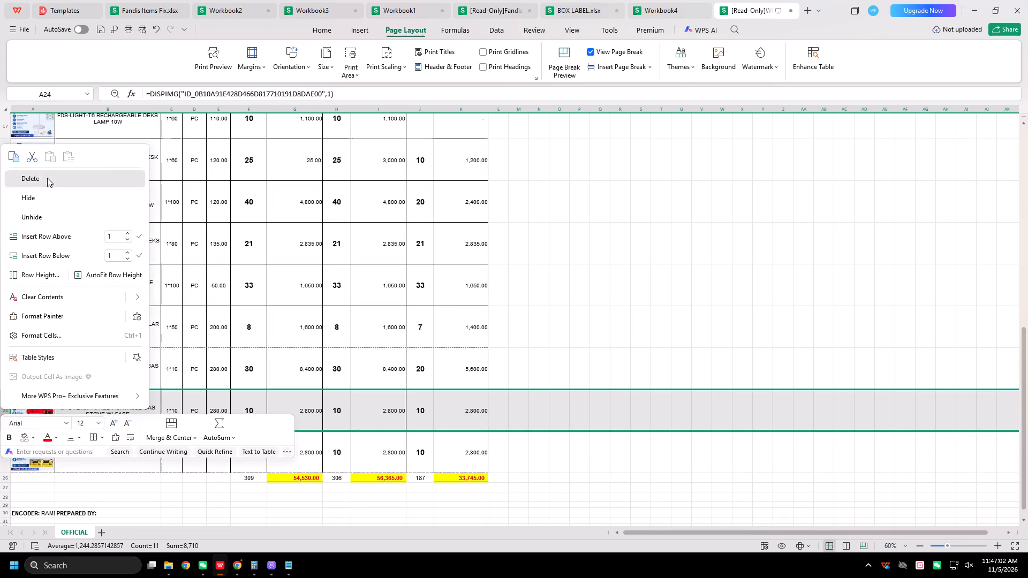
pyautogui.click(47, 178)
pyautogui.scroll(5, 44, 240)
pyautogui.click(7, 216)
pyautogui.rightClick(7, 216)
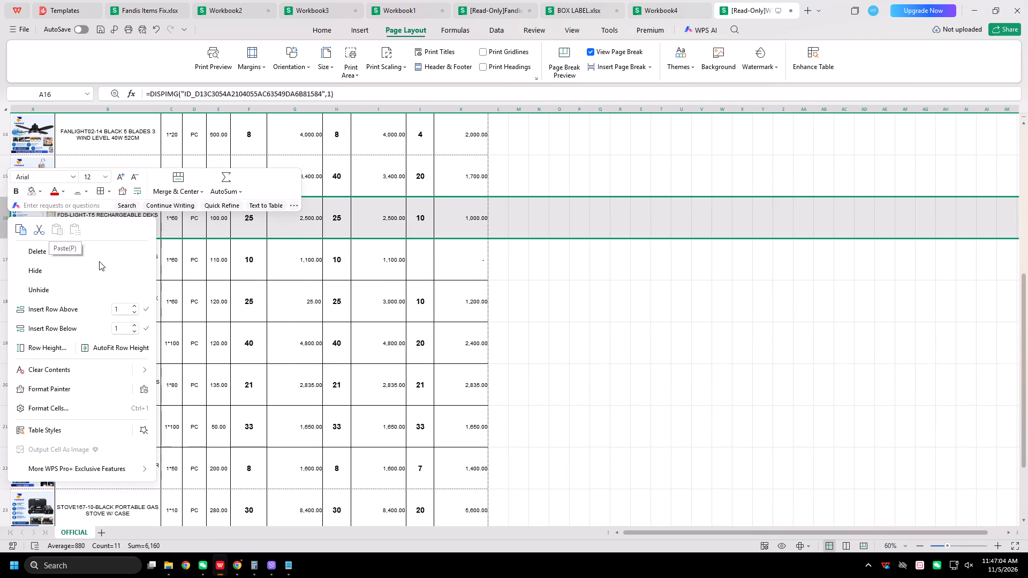
pyautogui.click(64, 252)
# Select item rows 9 to 23, from the yellow stove up to the first ceiling fan, and autofit their row height.
pyautogui.scroll(-5, 246, 245)
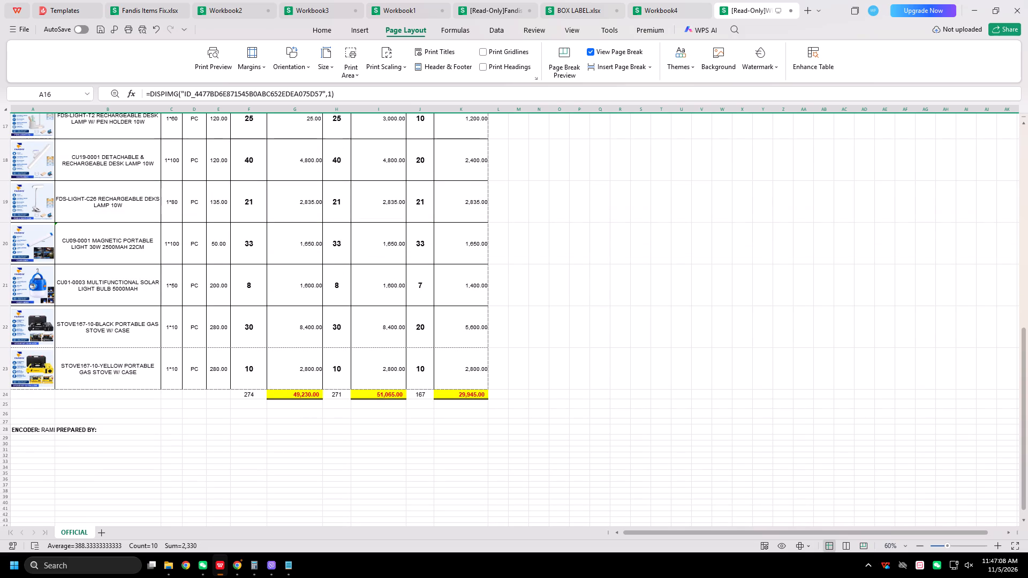
pyautogui.moveTo(0, 365); pyautogui.dragTo(0, 184)
pyautogui.scroll(10, 0, 236)
pyautogui.scroll(5, 0, 193)
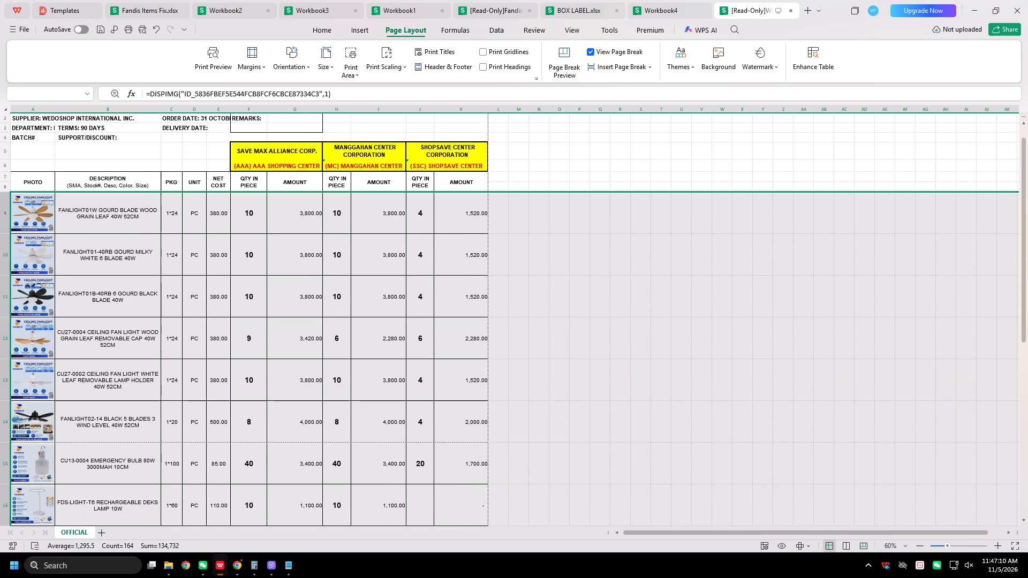
pyautogui.moveTo(0, 184); pyautogui.dragTo(0, 209)
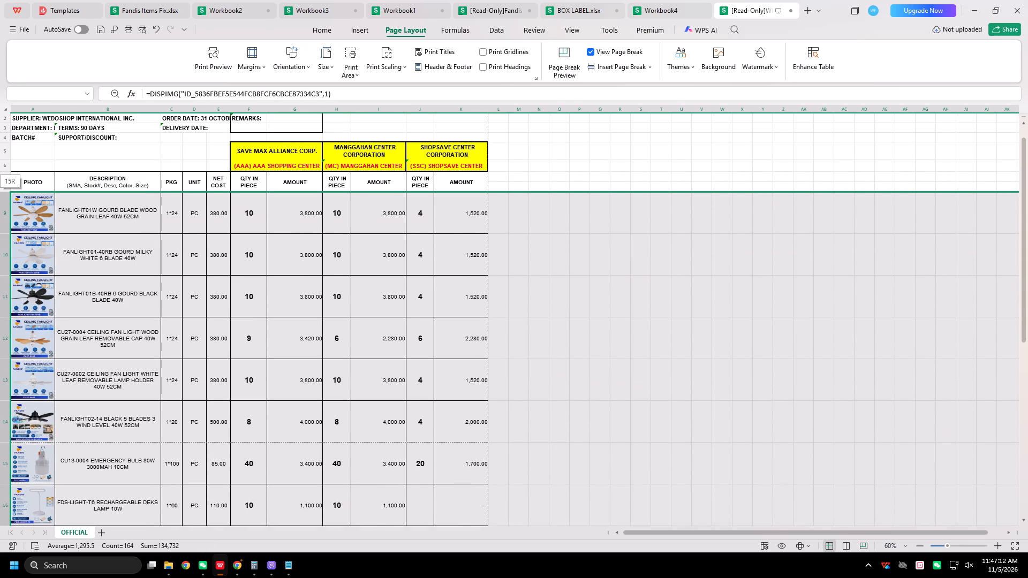
pyautogui.moveTo(0, 209); pyautogui.dragTo(1, 202)
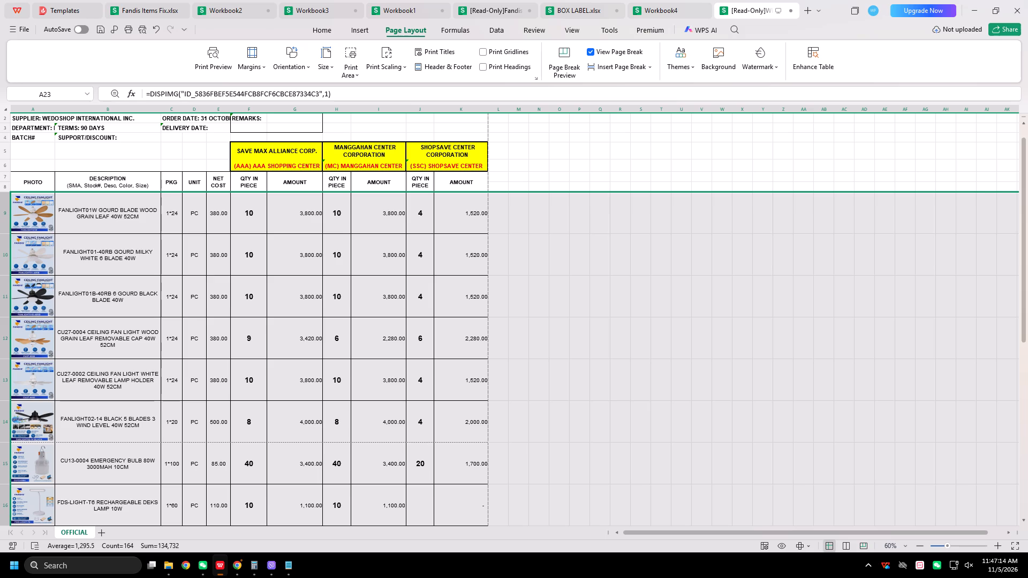
pyautogui.doubleClick(2, 234)
pyautogui.click(143, 204)
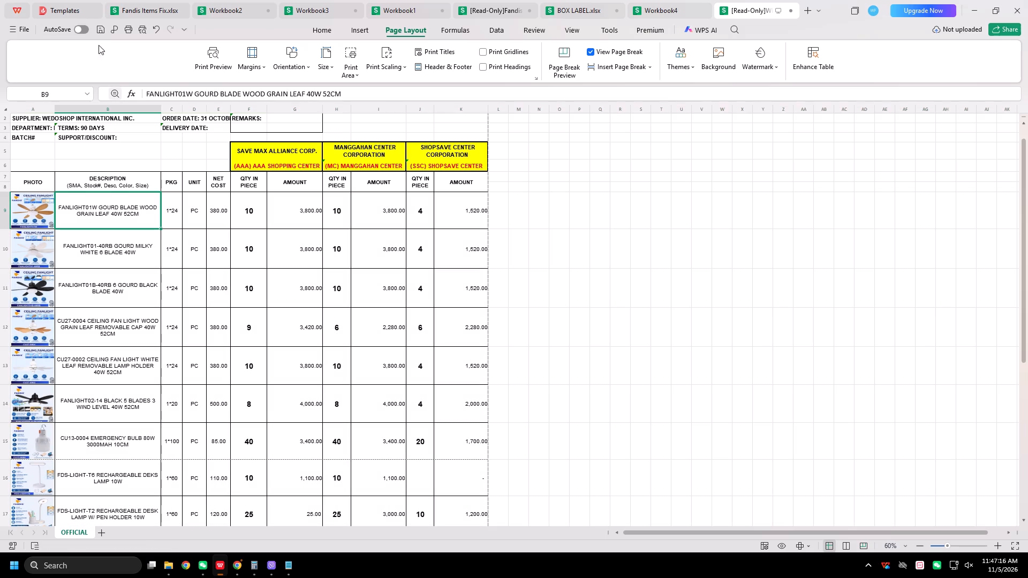
# Check the worksheet's page layout with the shortened rows in the print preview and leave without printing.
pyautogui.click(145, 30)
pyautogui.scroll(-2, 502, 264)
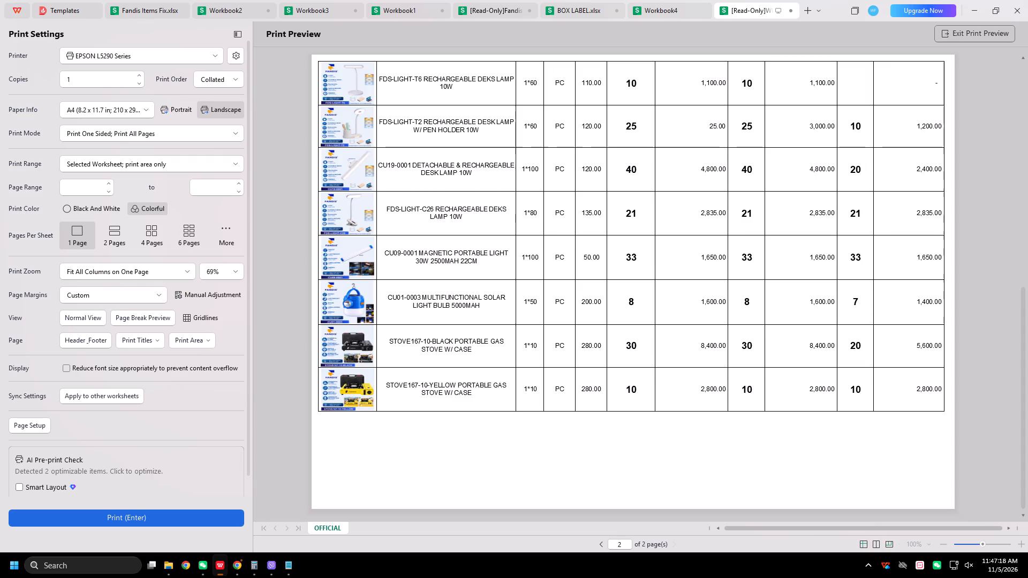
pyautogui.scroll(1, 511, 264)
pyautogui.press('Escape')
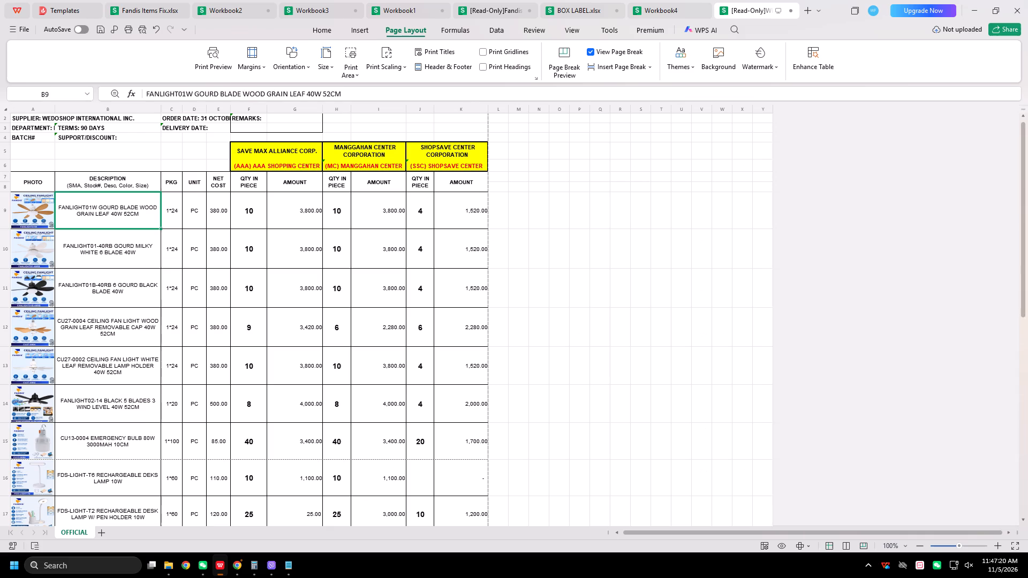
# Insert one blank row above the FDS-LIGHT-T6 desk lamp row, directly below the CU13-0004 emergency bulb.
pyautogui.scroll(-5, 107, 271)
pyautogui.click(3, 334)
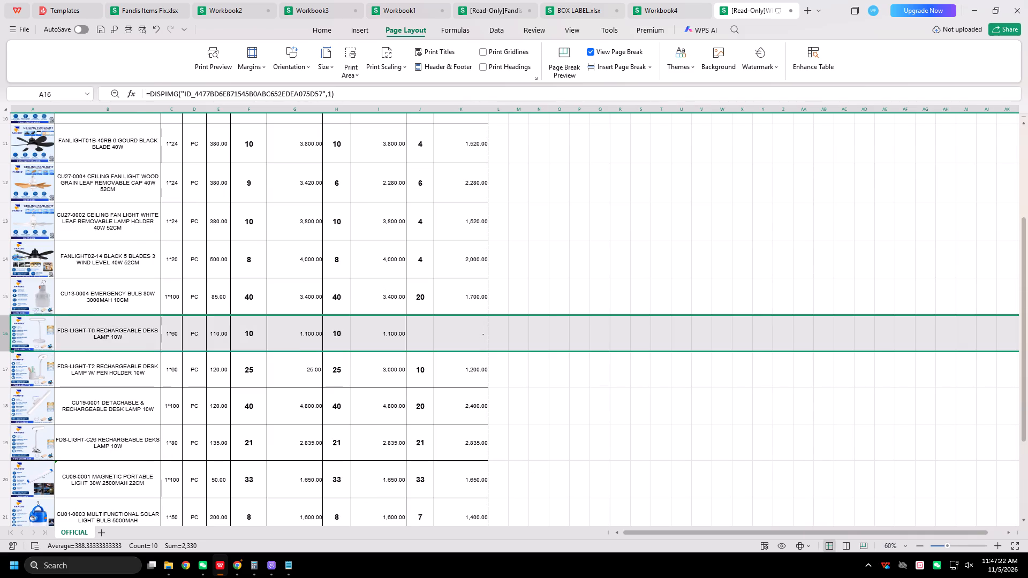
pyautogui.rightClick(3, 334)
pyautogui.click(51, 158)
pyautogui.click(599, 332)
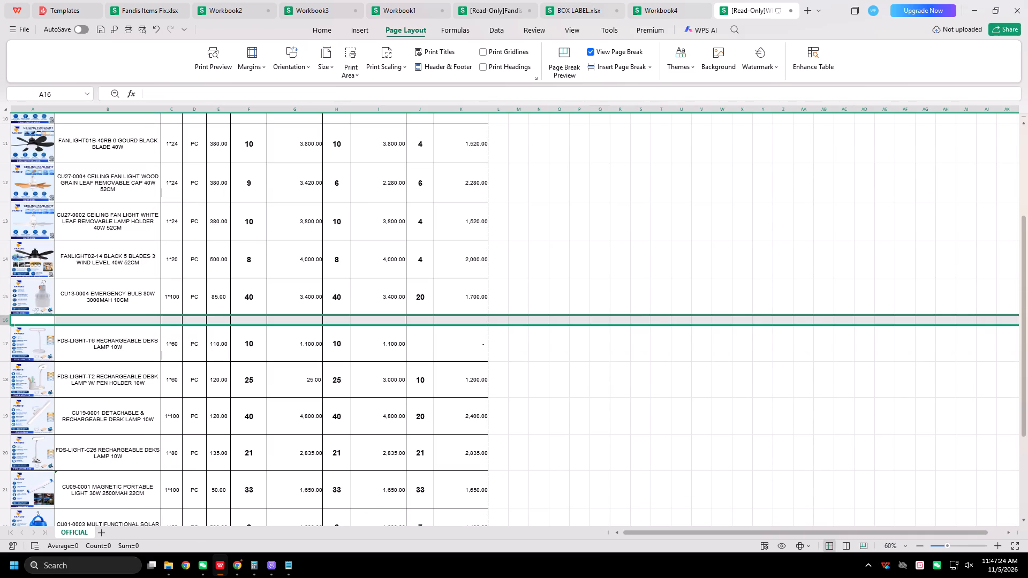
# Check the page layout with the inserted blank row in the print preview and leave without printing.
pyautogui.click(145, 33)
pyautogui.scroll(-1, 577, 237)
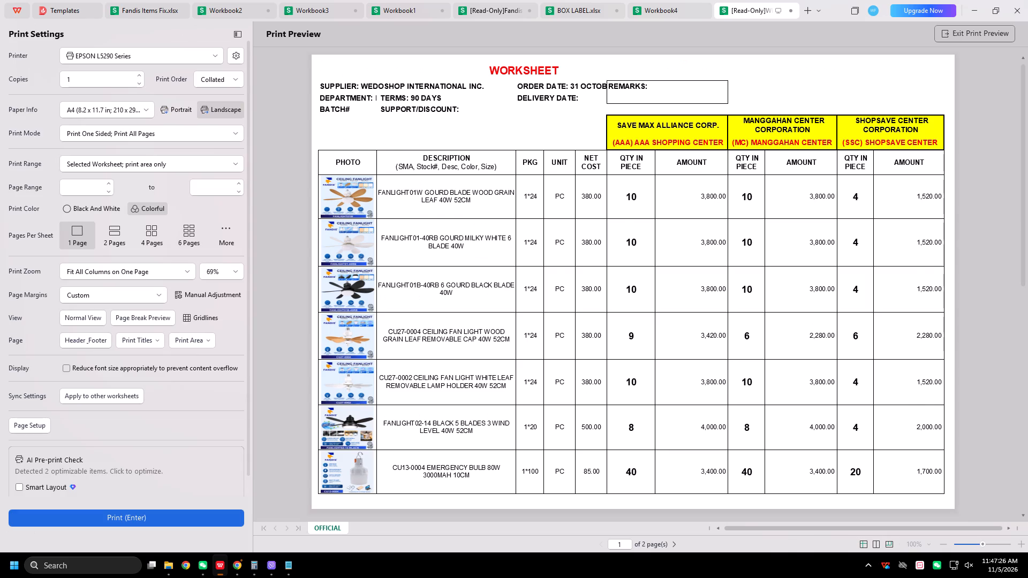
pyautogui.press('Escape')
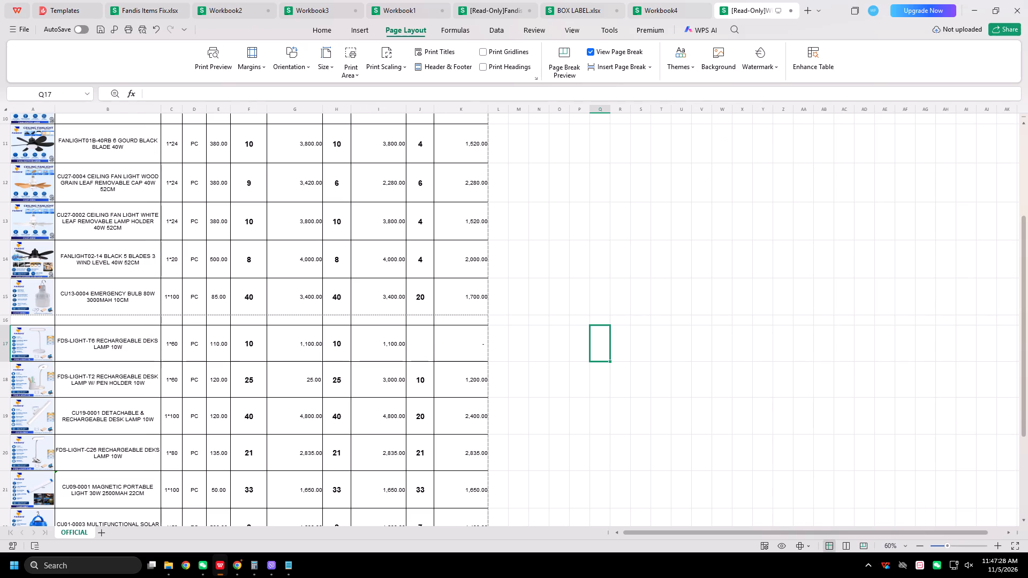
# Print one copy of the worksheet's print area on the EPSON L5290 Series printer.
pyautogui.click(216, 56)
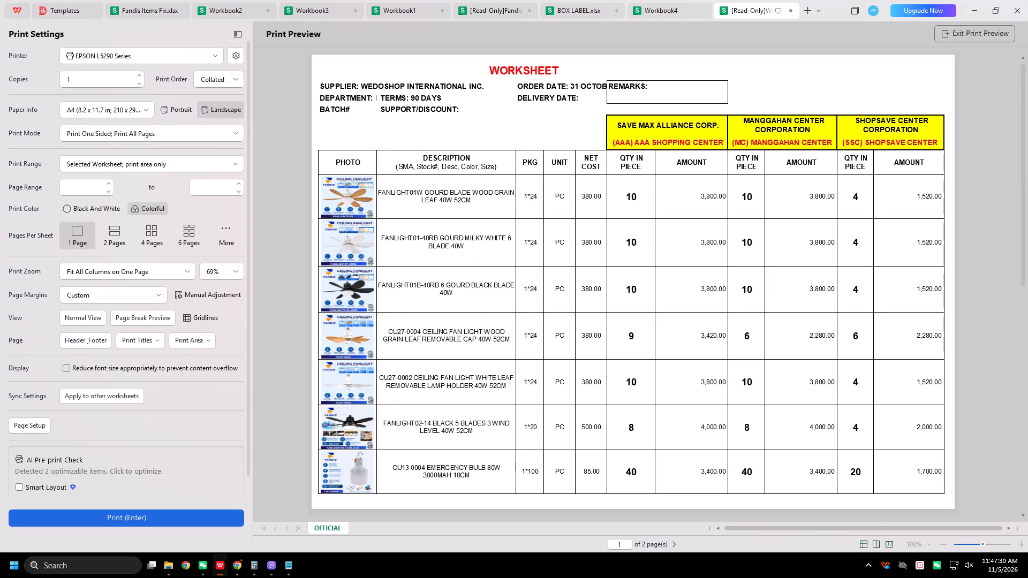
pyautogui.click(167, 522)
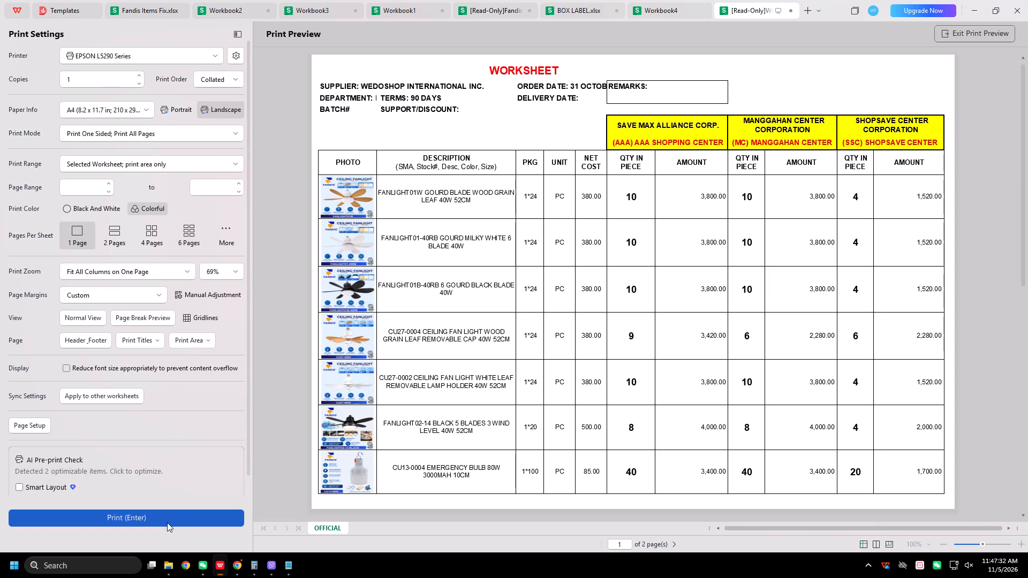
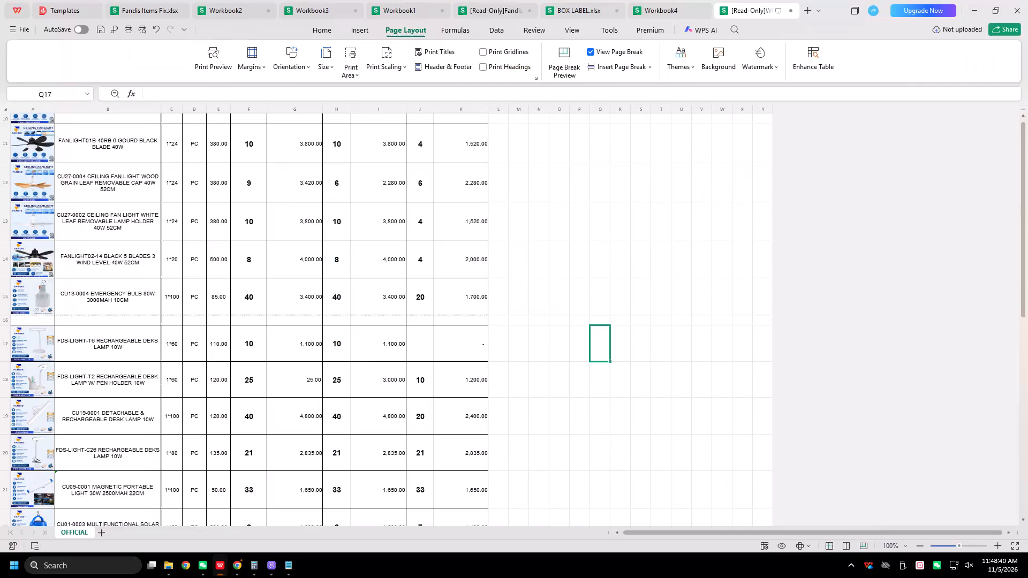
pyautogui.click(972, 13)
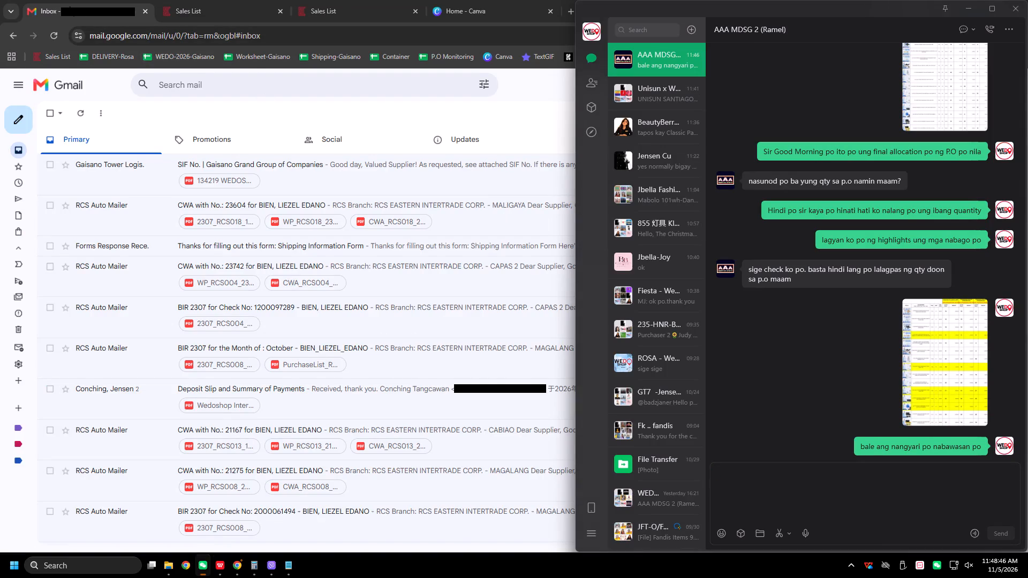
pyautogui.click(739, 478)
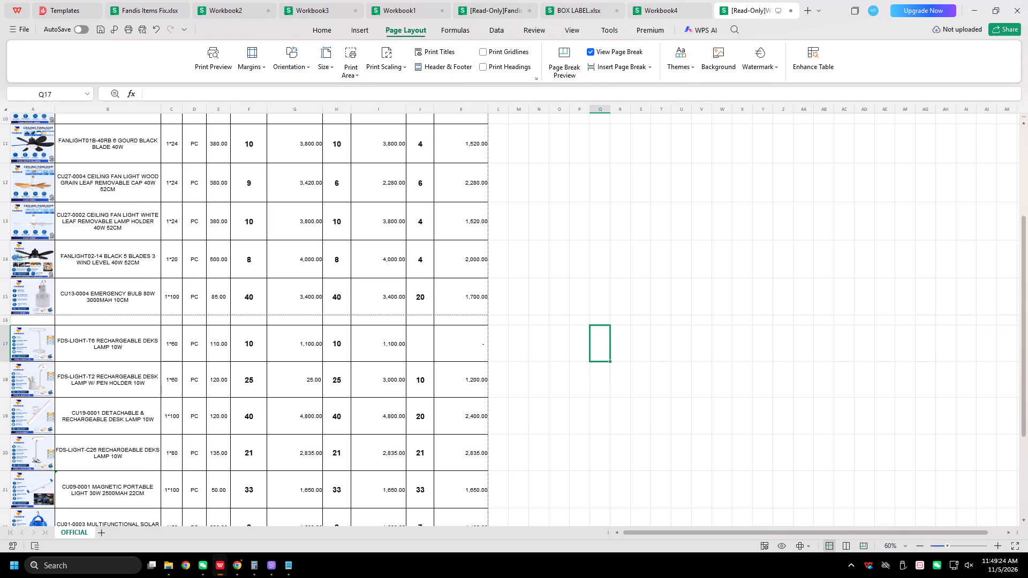
pyautogui.click(613, 178)
pyautogui.scroll(2, 554, 235)
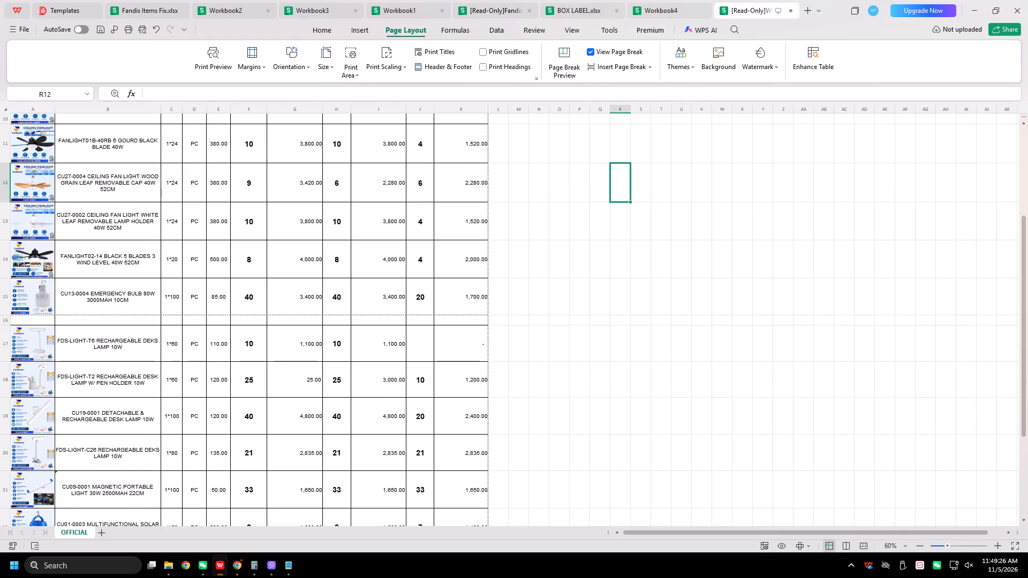
pyautogui.scroll(9, 554, 235)
pyautogui.hotkey('alt', 'Tab')
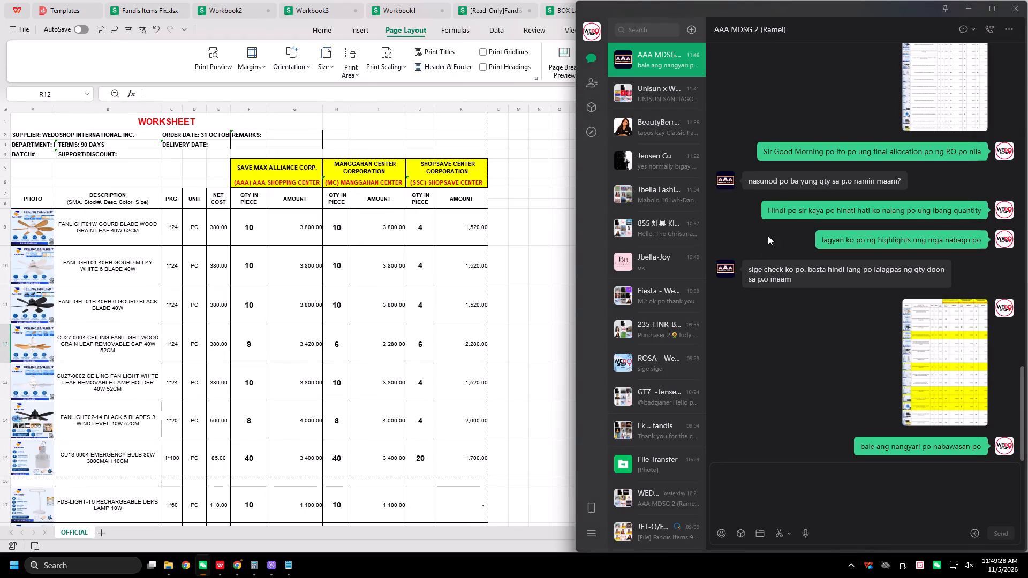
# Find the original WEDOSHOP INT'L INC.xlsx in the WEDO SHOP - AAA chat, show it in its folder and open the WEDOSHOP INT'L INC(1) copy.
pyautogui.scroll(12, 765, 205)
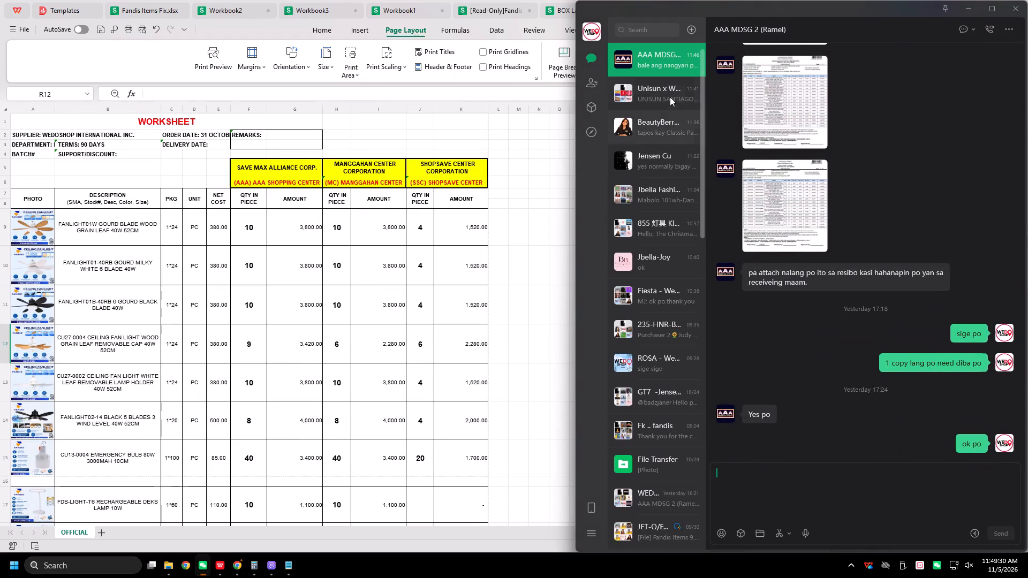
pyautogui.scroll(-2, 669, 438)
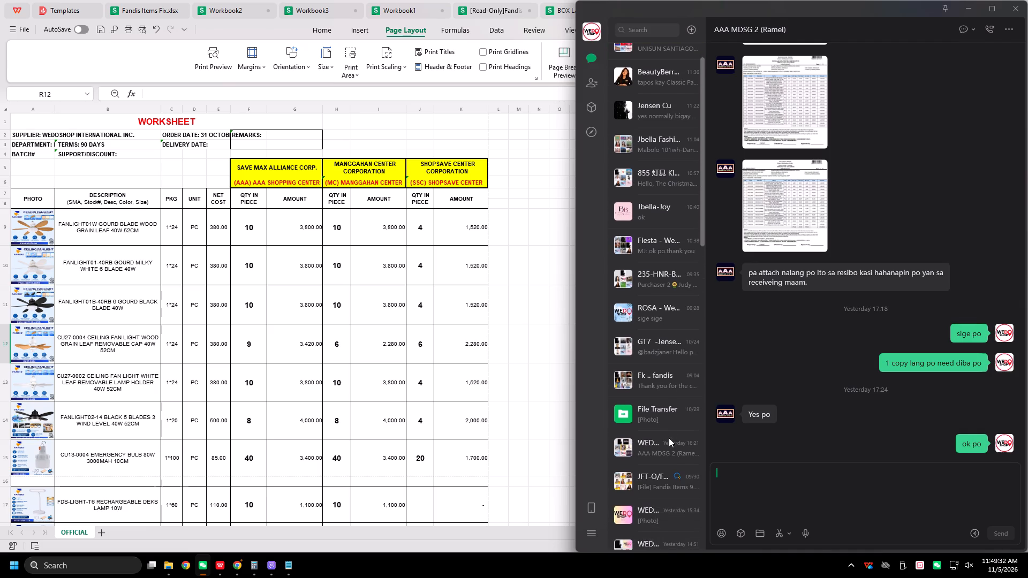
pyautogui.click(665, 449)
pyautogui.scroll(7, 920, 234)
pyautogui.scroll(7, 874, 253)
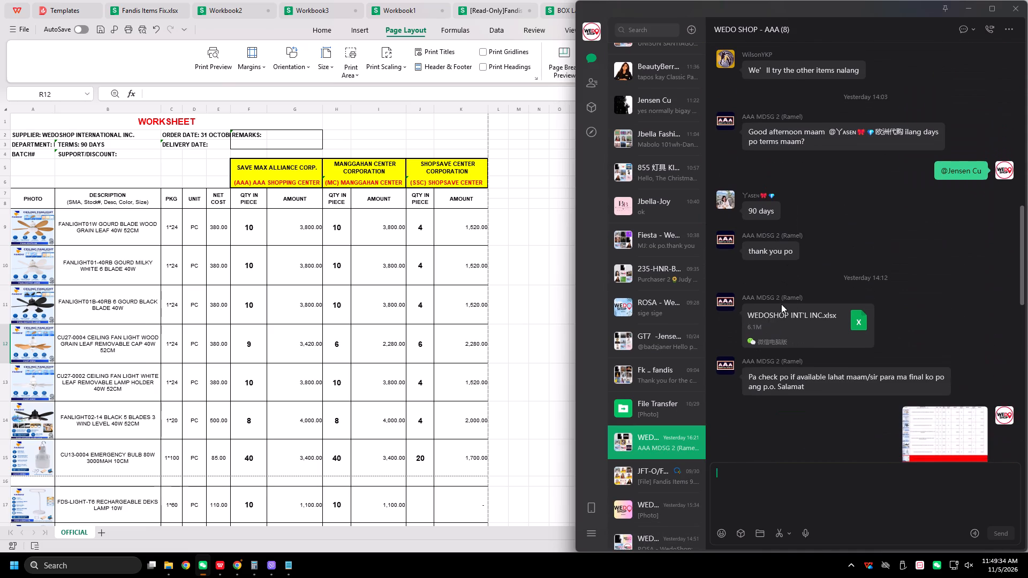
pyautogui.rightClick(781, 321)
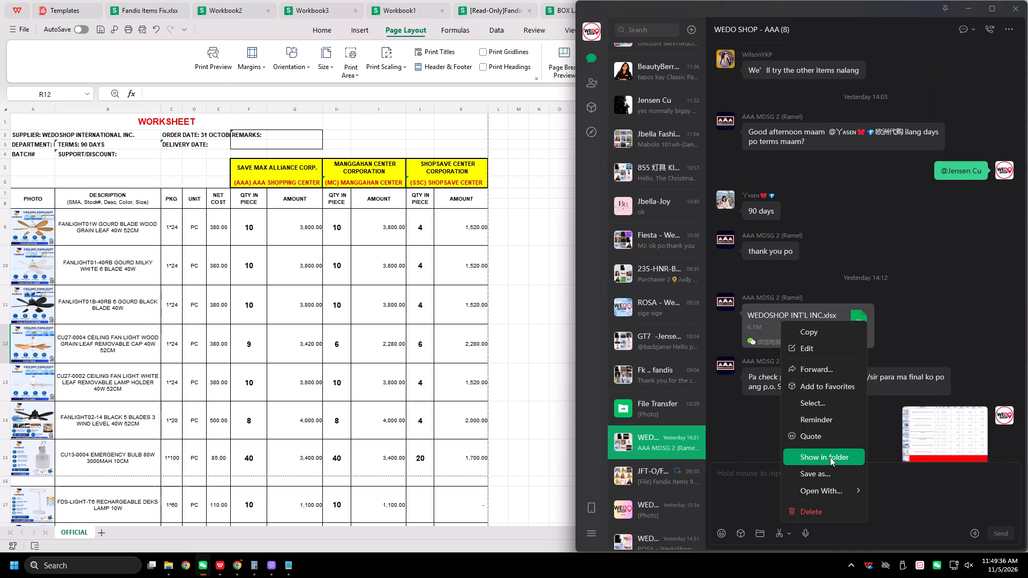
pyautogui.click(830, 457)
pyautogui.hotkey('ctrl', 'c')
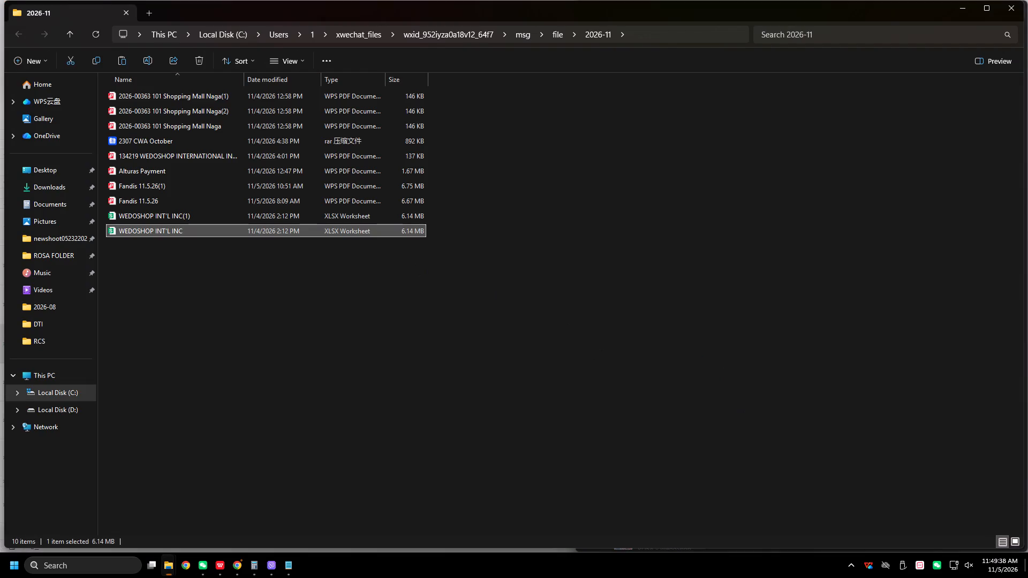
pyautogui.doubleClick(172, 220)
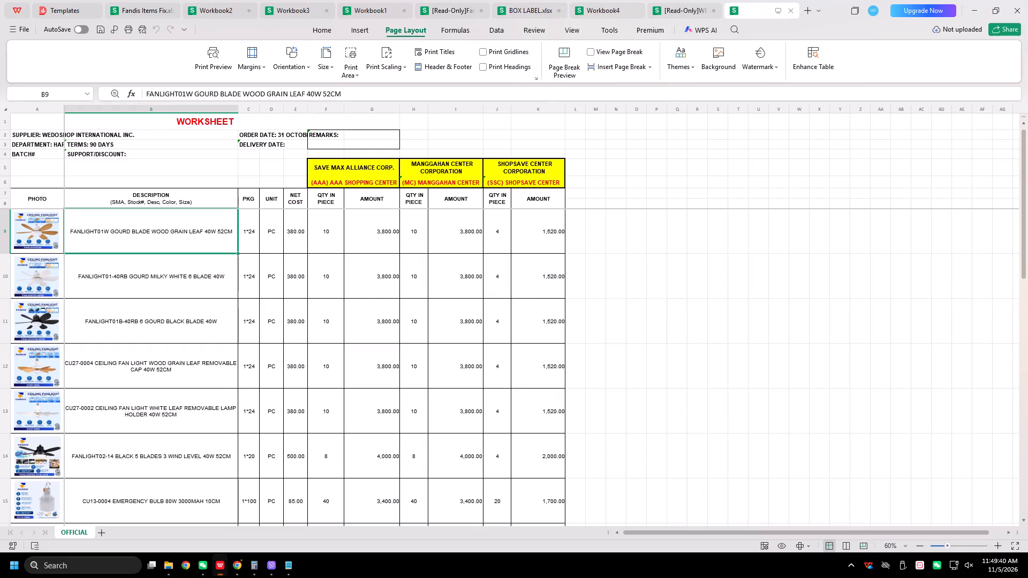
# Using the original order as reference, set the CU27-0004 ceiling fan's quantities in the edited worksheet to 4 for Shopsave and 8 for Manggahan.
pyautogui.scroll(-2, 342, 279)
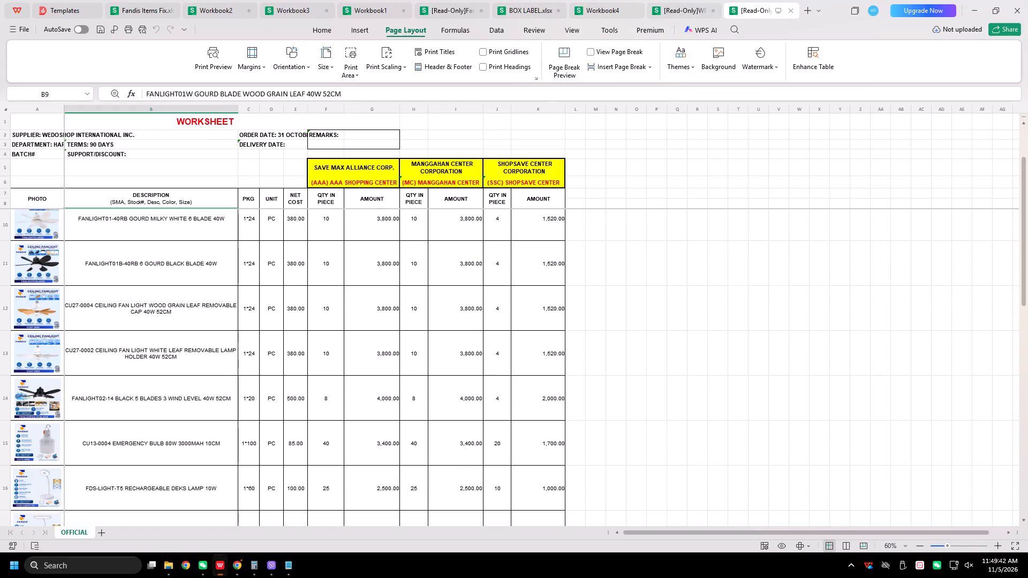
pyautogui.hotkey('alt', 'Tab')
pyautogui.hotkey('alt', 'Tab')
pyautogui.hotkey('alt', 'Tab')
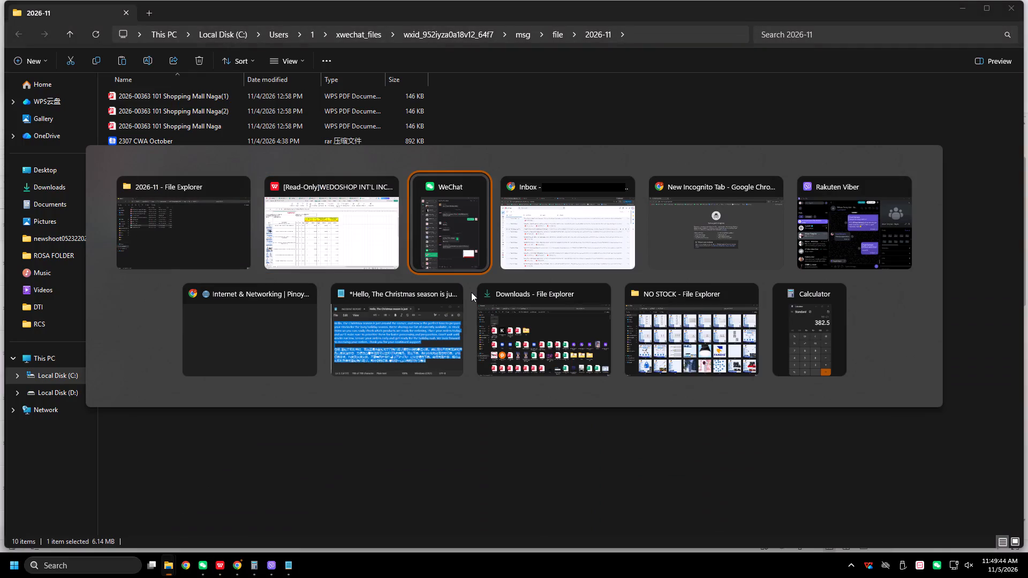
pyautogui.keyDown('alt'); pyautogui.click(338, 245); pyautogui.keyUp('alt')
pyautogui.scroll(-2, 194, 359)
pyautogui.click(369, 467)
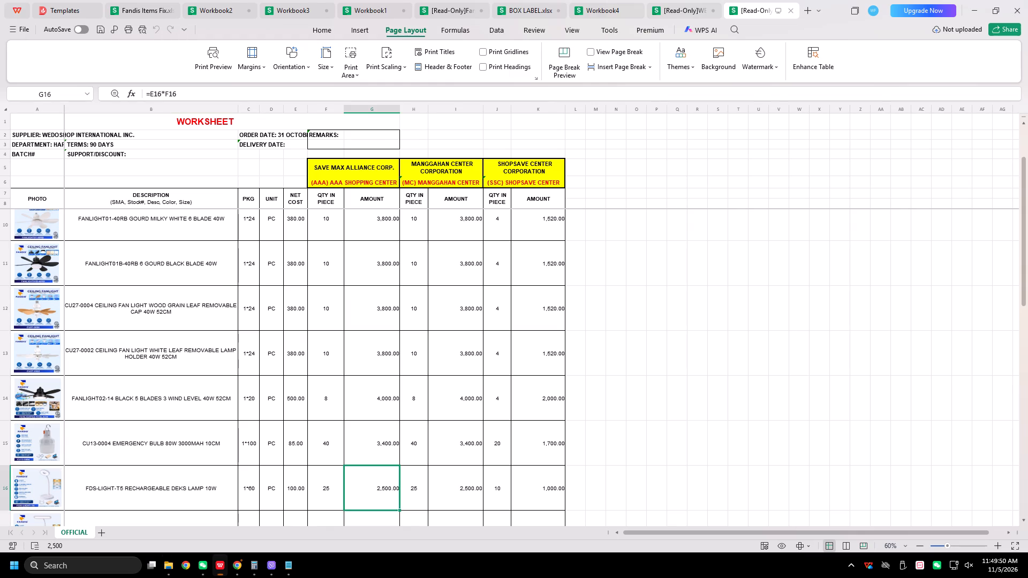
pyautogui.click(683, 0)
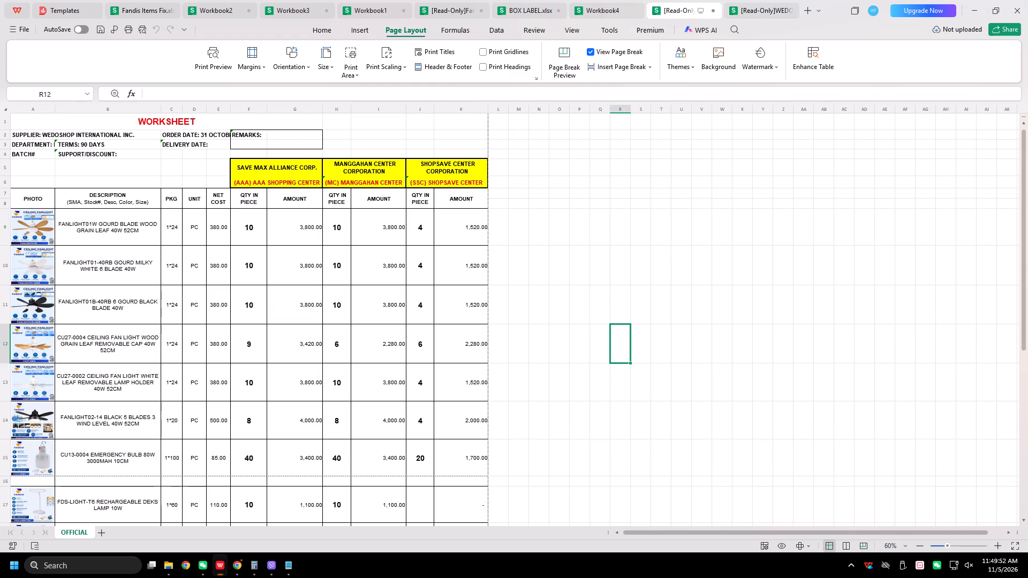
pyautogui.click(427, 346)
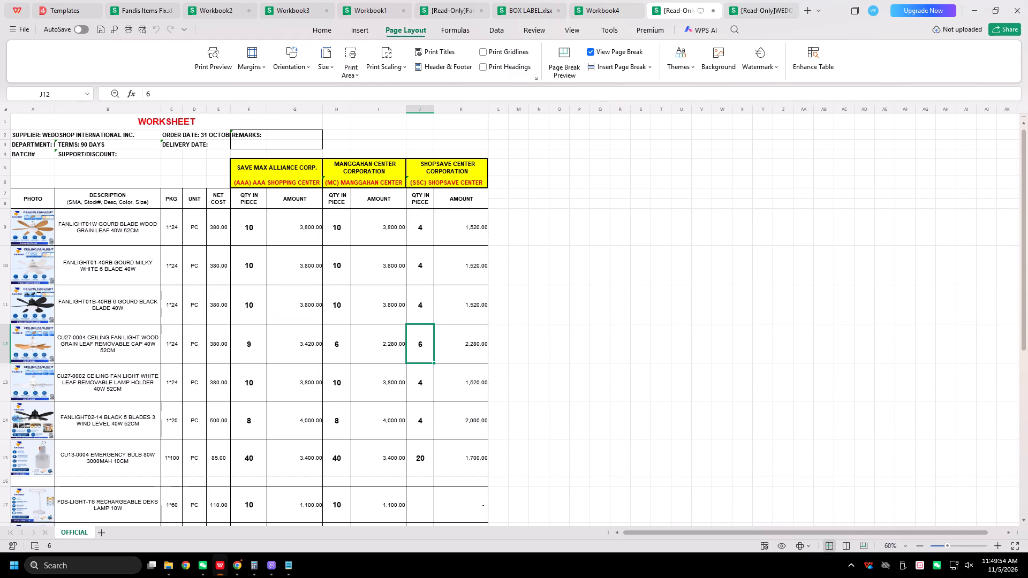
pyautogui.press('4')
pyautogui.click(336, 346)
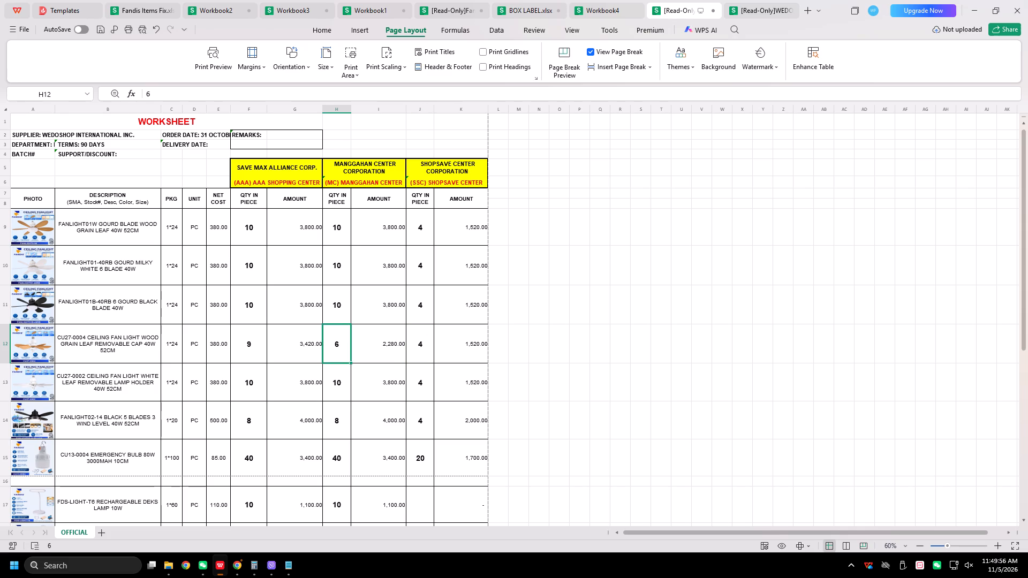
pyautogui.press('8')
pyautogui.press('Return')
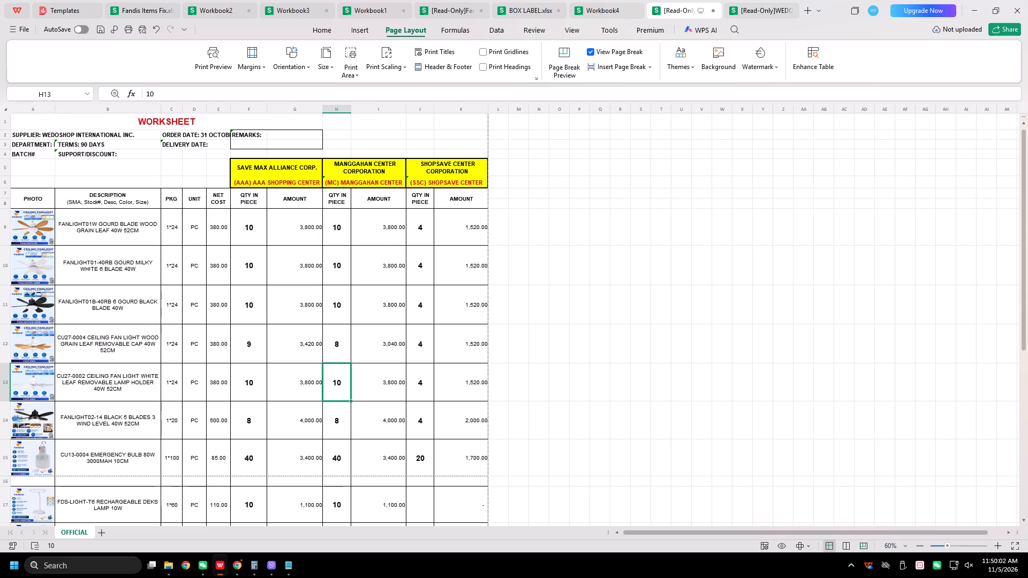
# Hide the blank row between the CU13-0004 emergency bulb and the FDS-LIGHT-T6 desk lamp.
pyautogui.click(4, 480)
pyautogui.rightClick(4, 480)
pyautogui.click(51, 269)
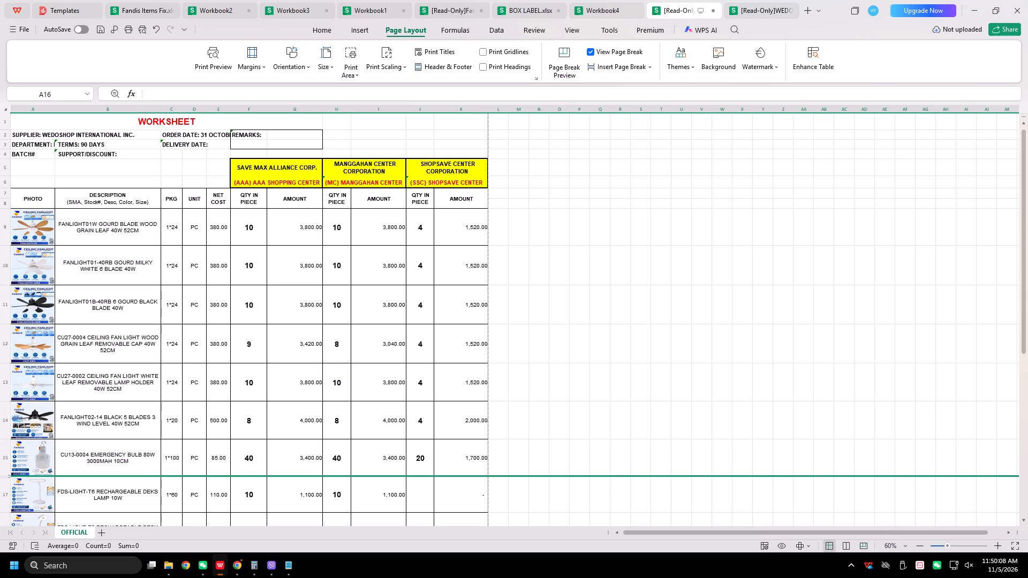
# Fill the CU27-0004 ceiling fan row yellow, from the photo through the Manggahan amount.
pyautogui.moveTo(387, 345); pyautogui.dragTo(278, 344)
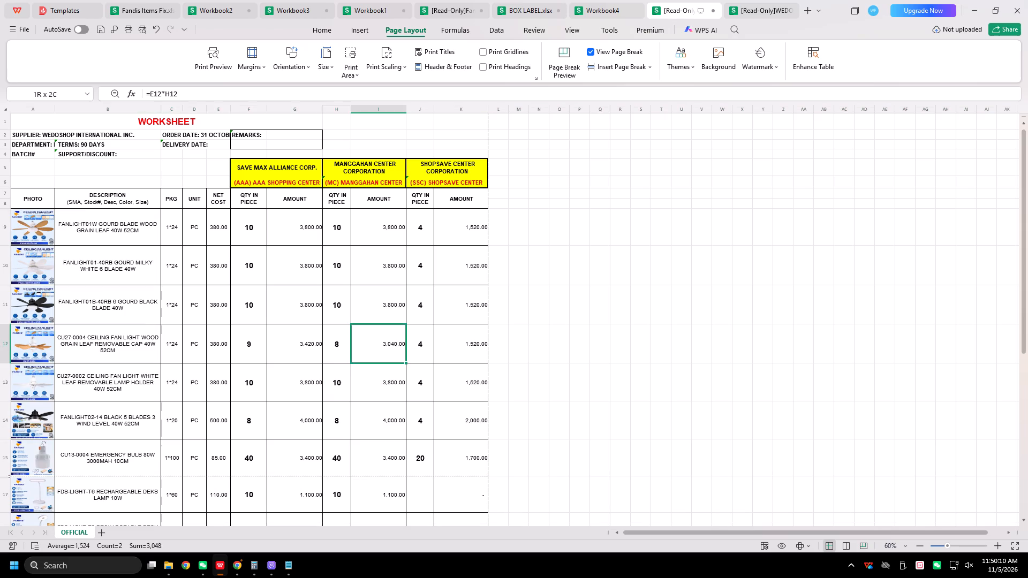
pyautogui.moveTo(278, 344); pyautogui.dragTo(38, 349)
pyautogui.click(327, 27)
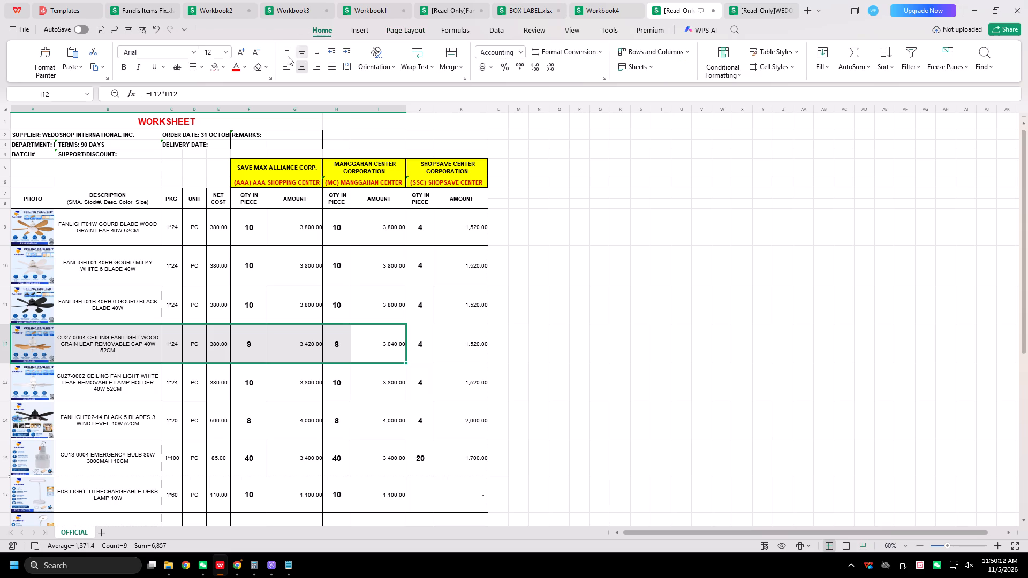
pyautogui.click(223, 67)
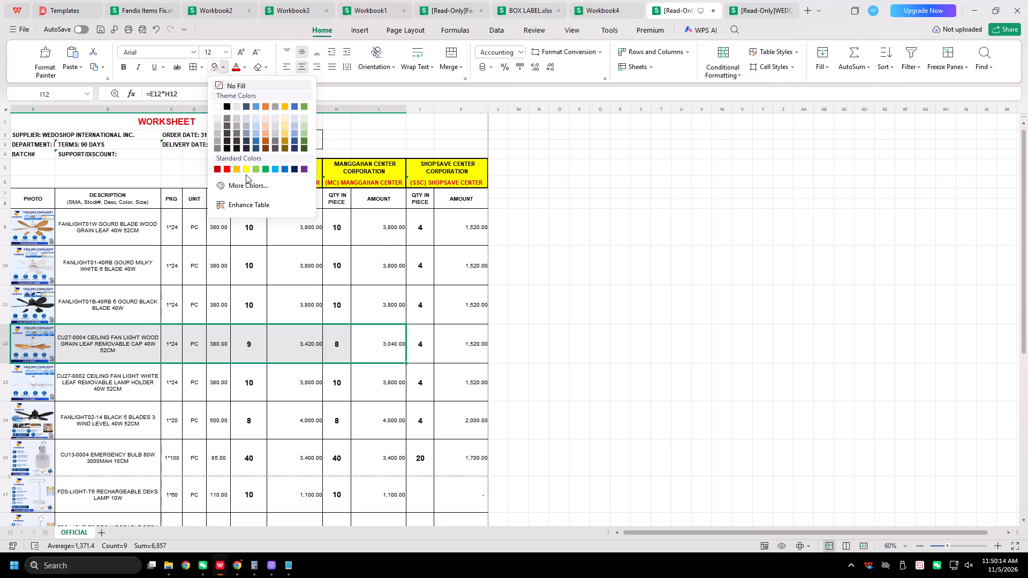
pyautogui.click(245, 172)
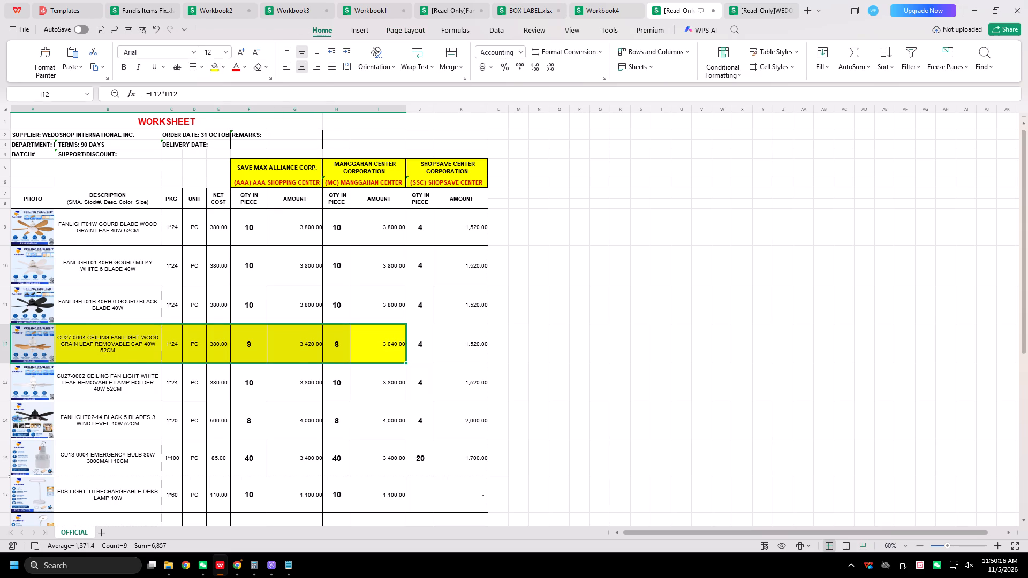
# Compare the edited worksheet's rows down to the CU19-0001 desk lamp with the original order's branch quantities.
pyautogui.scroll(-1, 136, 400)
pyautogui.scroll(-1, 333, 440)
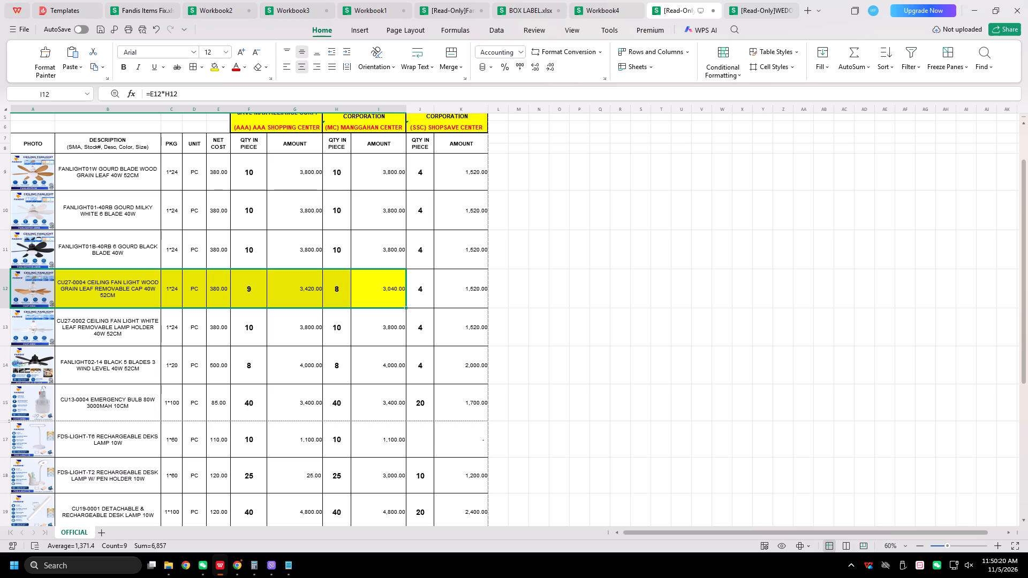
pyautogui.click(770, 11)
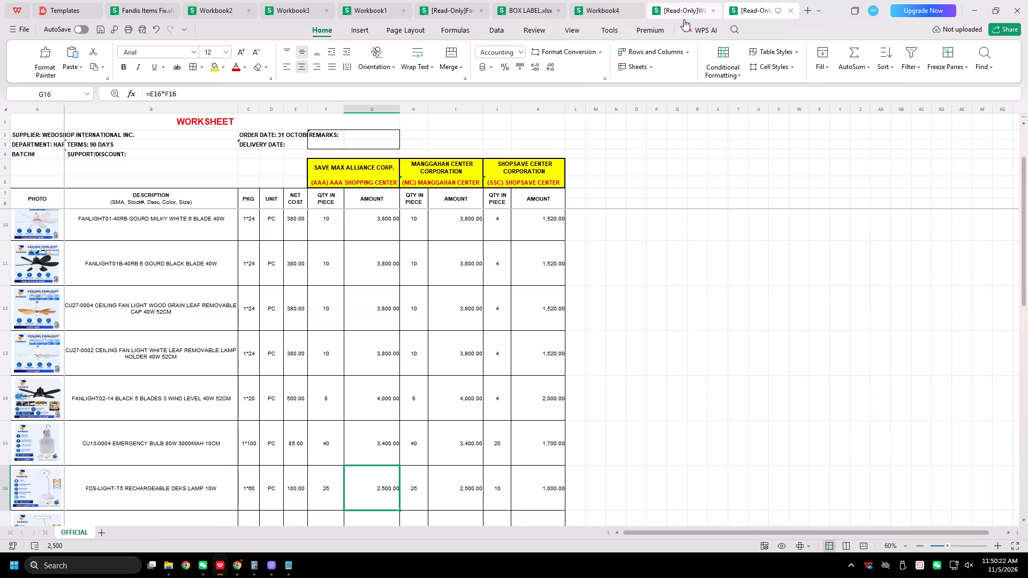
pyautogui.scroll(-2, 433, 219)
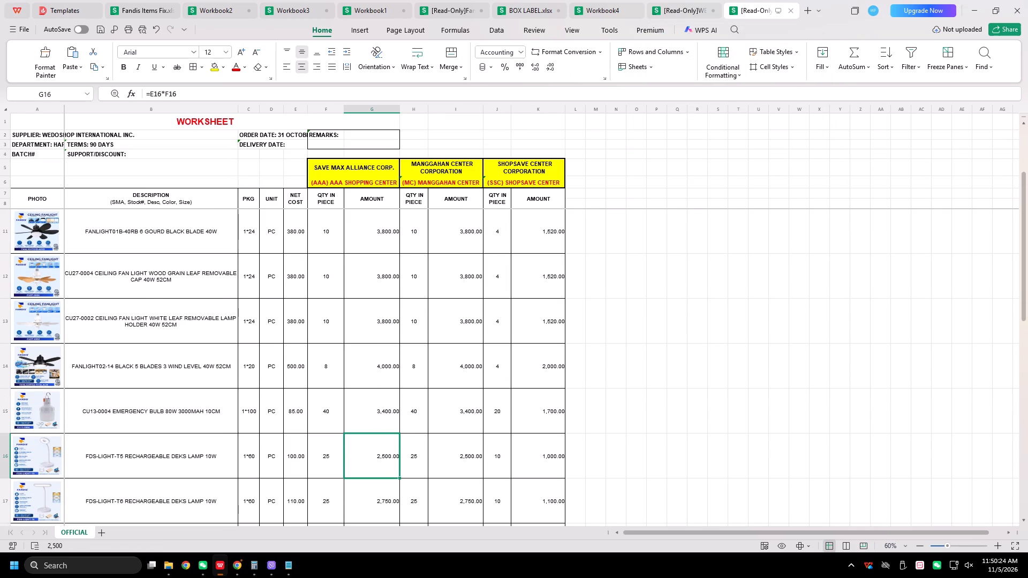
pyautogui.scroll(-2, 453, 217)
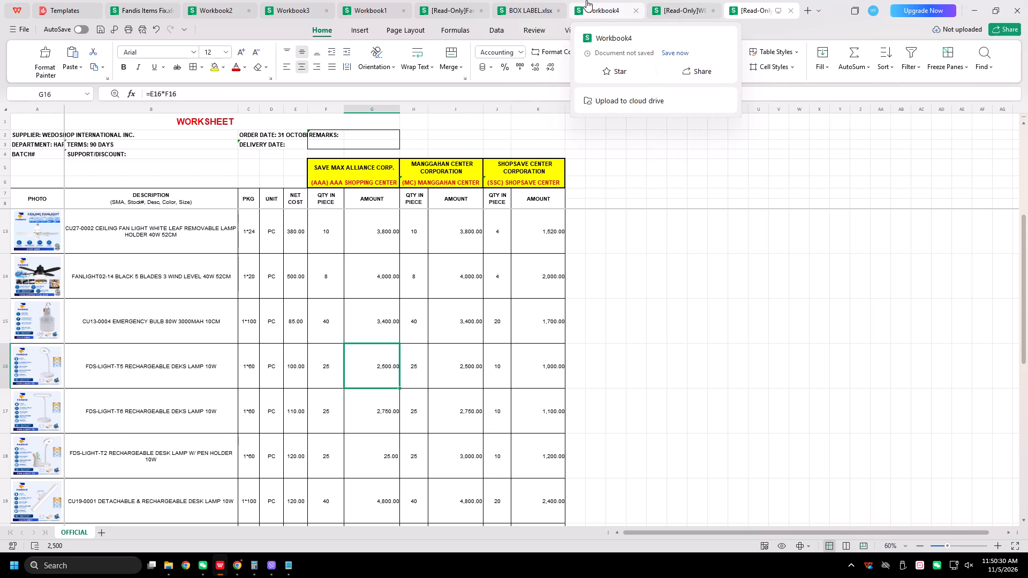
pyautogui.click(603, 7)
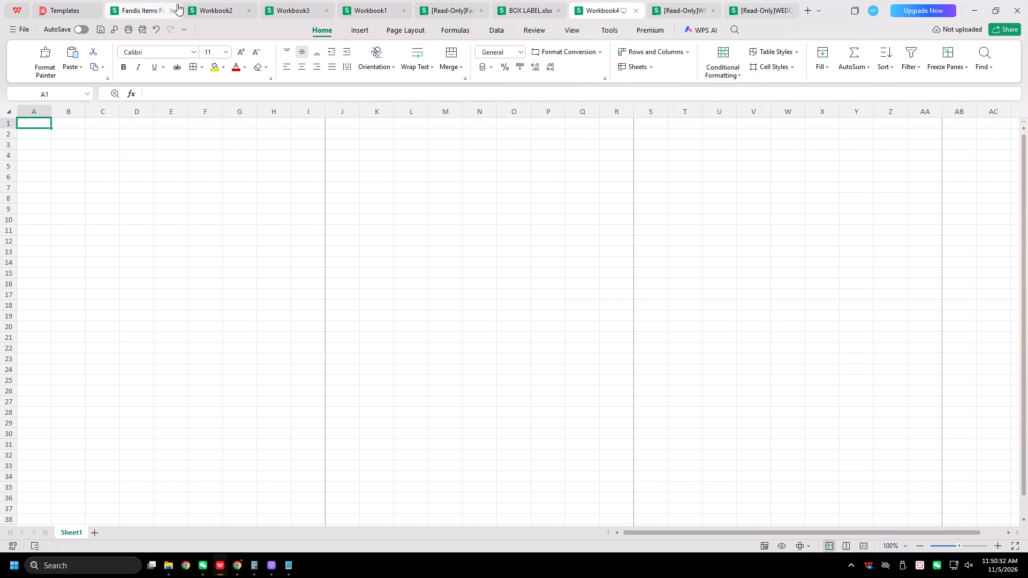
pyautogui.click(692, 5)
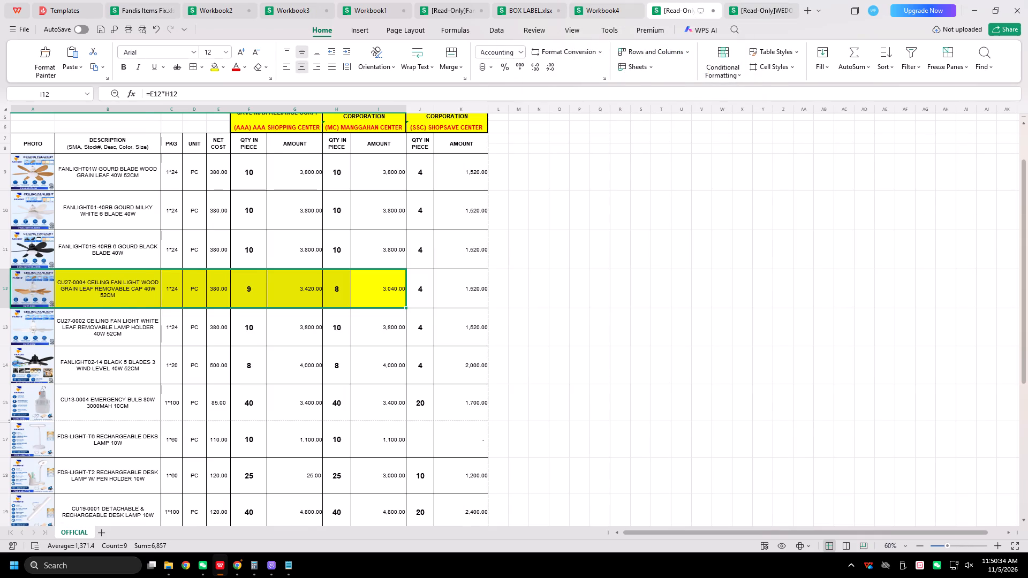
# Compare the remaining rows down to the STOVE167-10 gas stoves with the original order, checking the FDS-LIGHT-C26 lamp's Shopsave quantity.
pyautogui.scroll(-2, 336, 299)
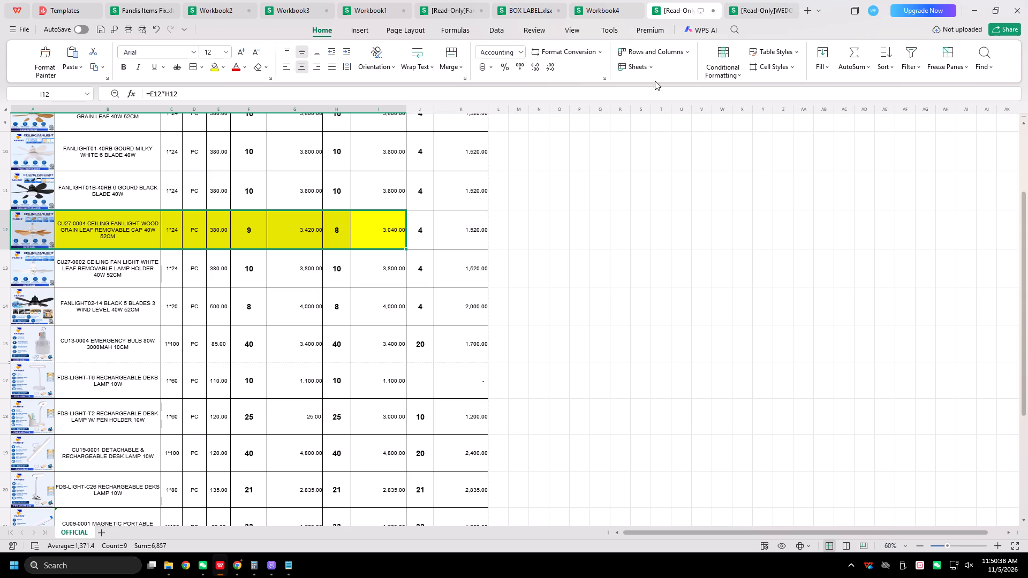
pyautogui.scroll(-3, 442, 230)
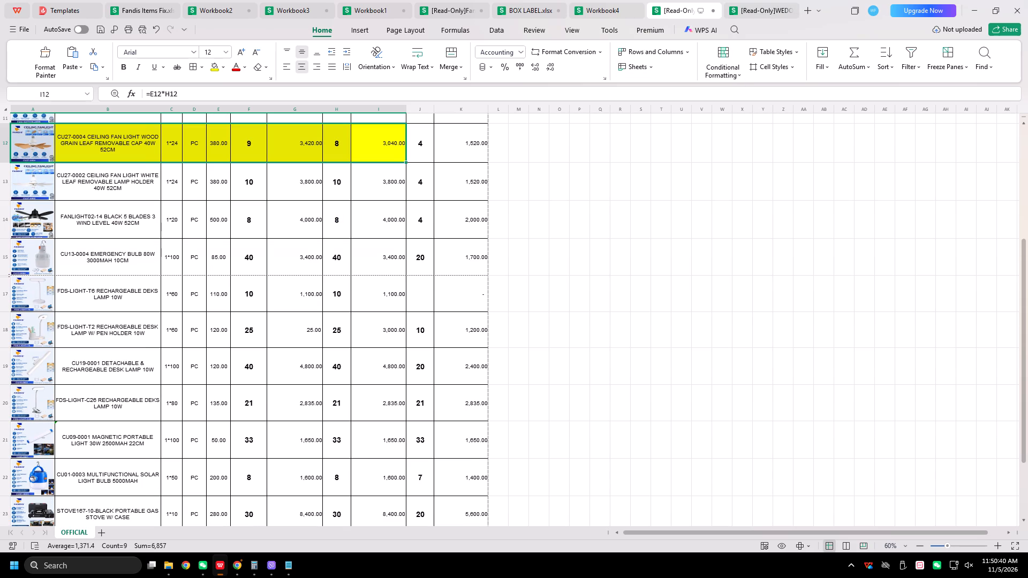
pyautogui.click(772, 1)
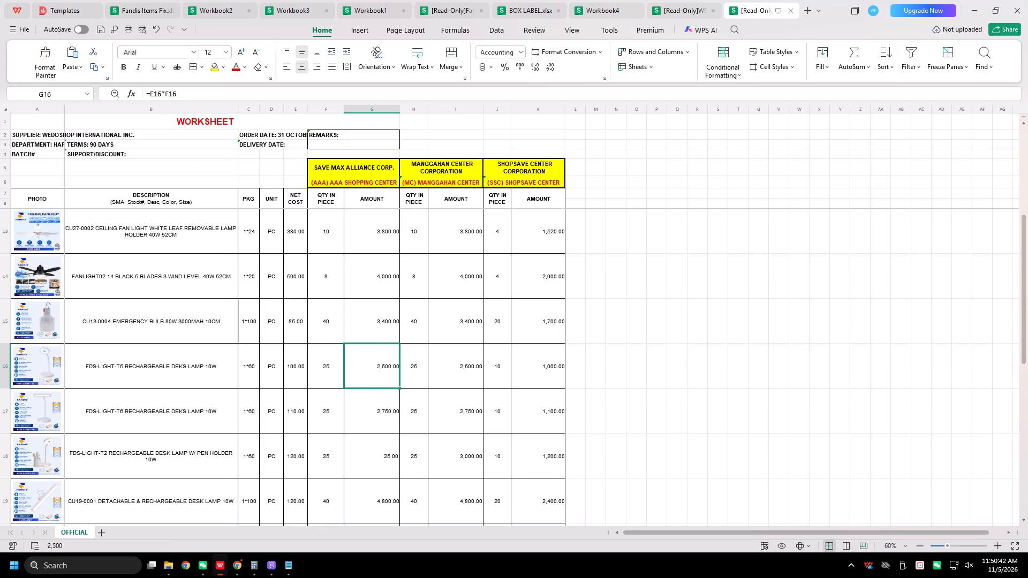
pyautogui.scroll(-3, 631, 219)
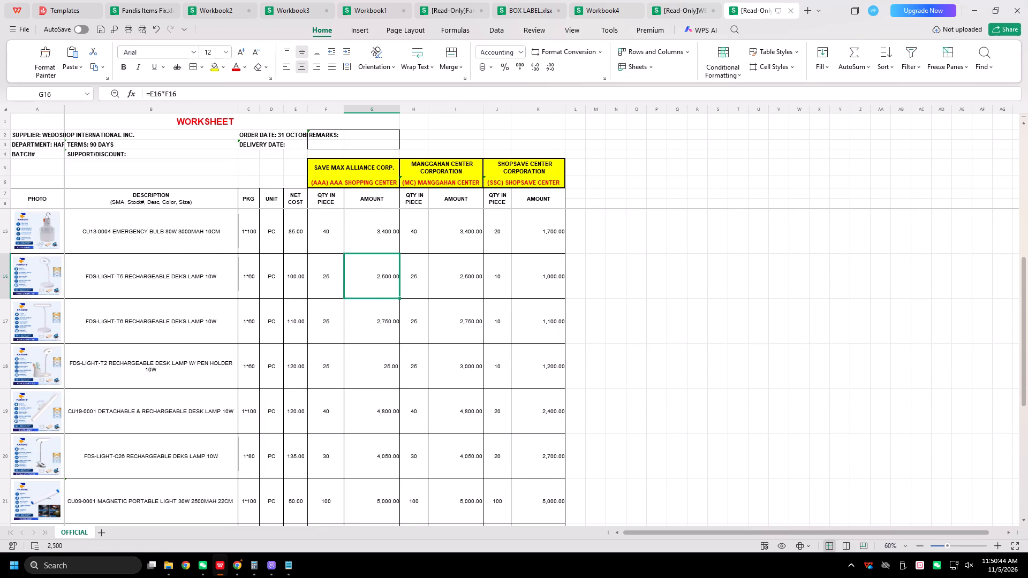
pyautogui.scroll(-2, 608, 169)
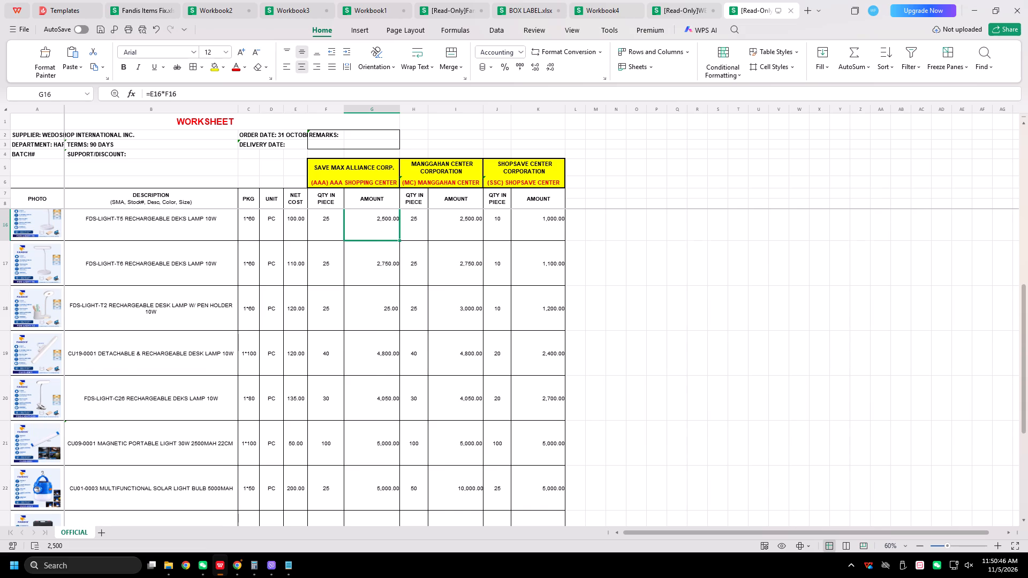
pyautogui.scroll(-2, 543, 186)
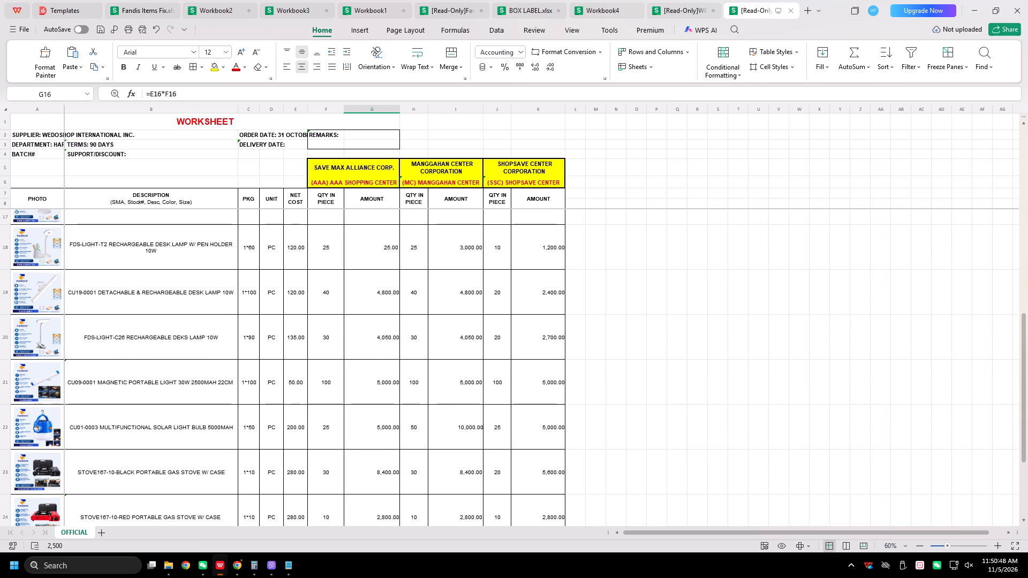
pyautogui.scroll(1, 530, 186)
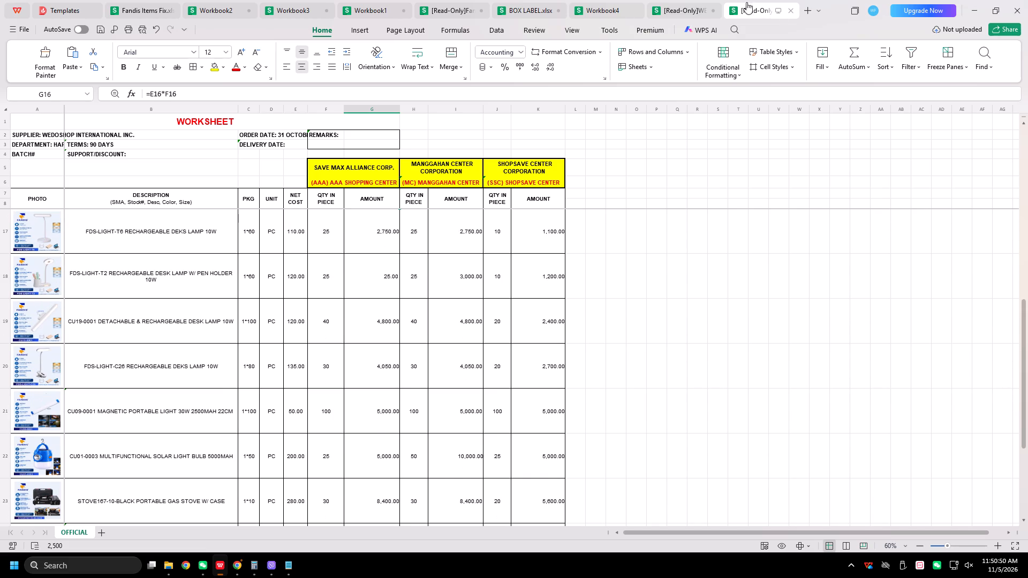
pyautogui.rightClick(671, 6)
pyautogui.click(670, 6)
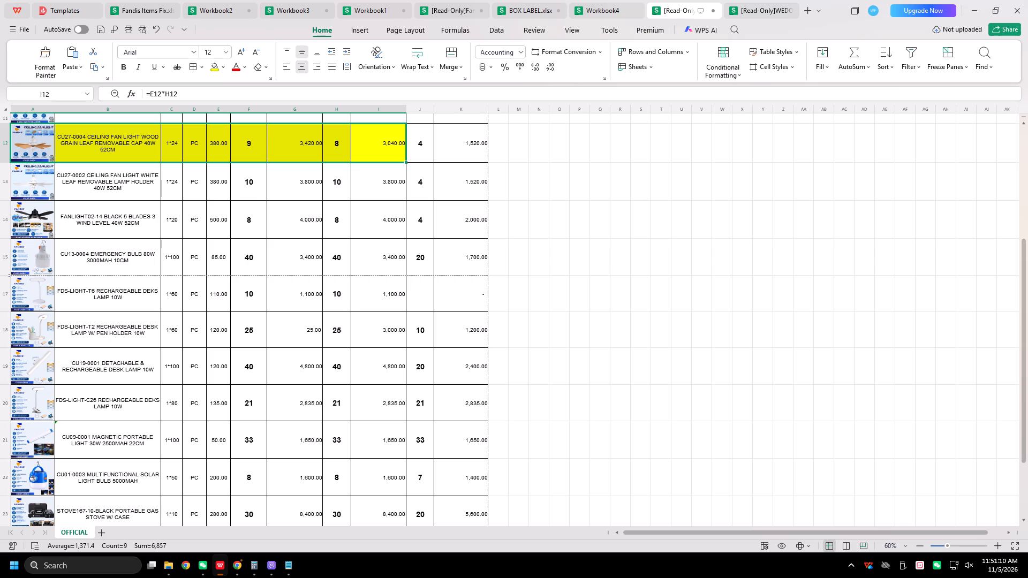
pyautogui.click(427, 404)
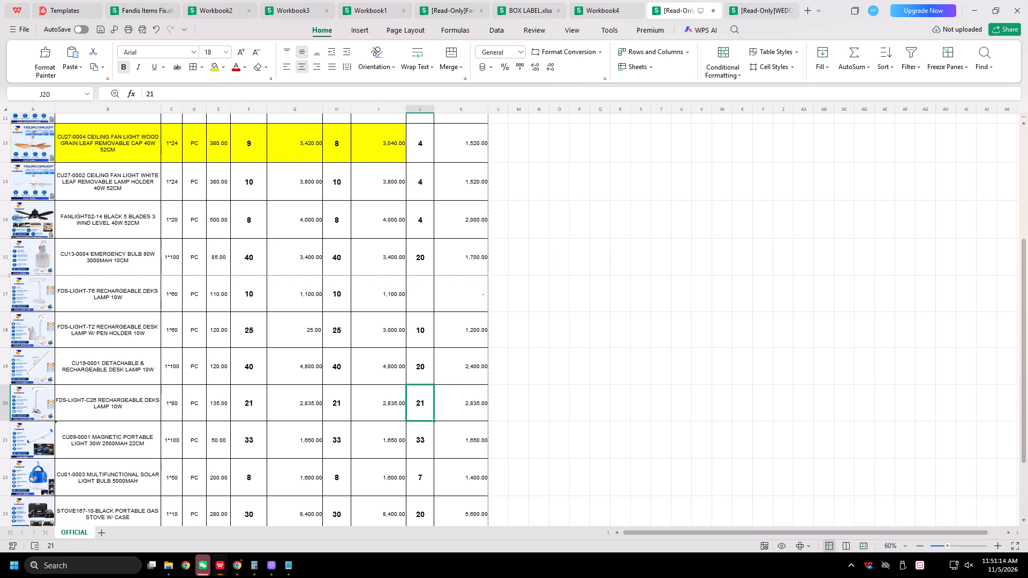
# Switch to Weixin and open the new message in the BeautyBerry chat.
pyautogui.click(798, 548)
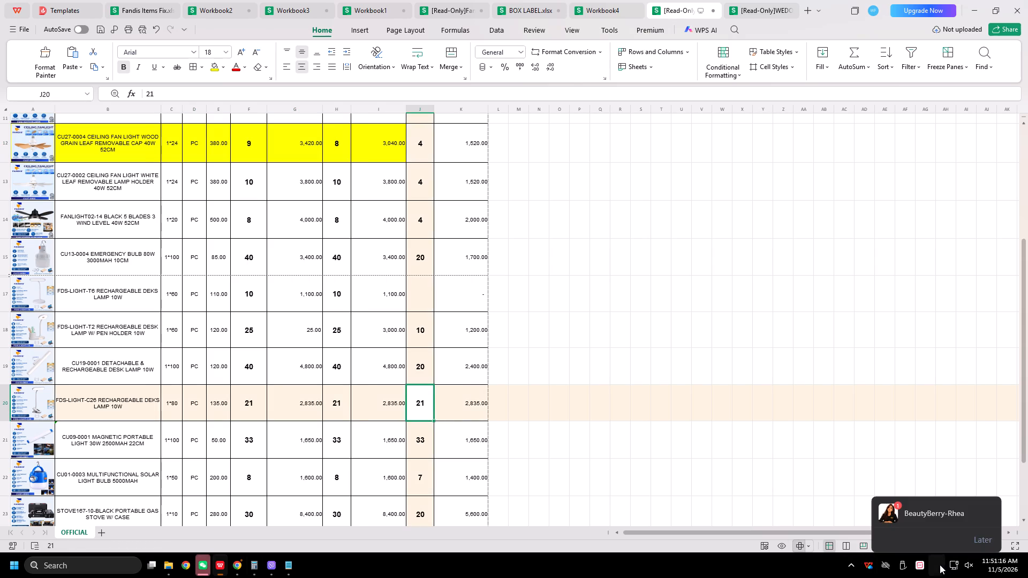
pyautogui.click(921, 512)
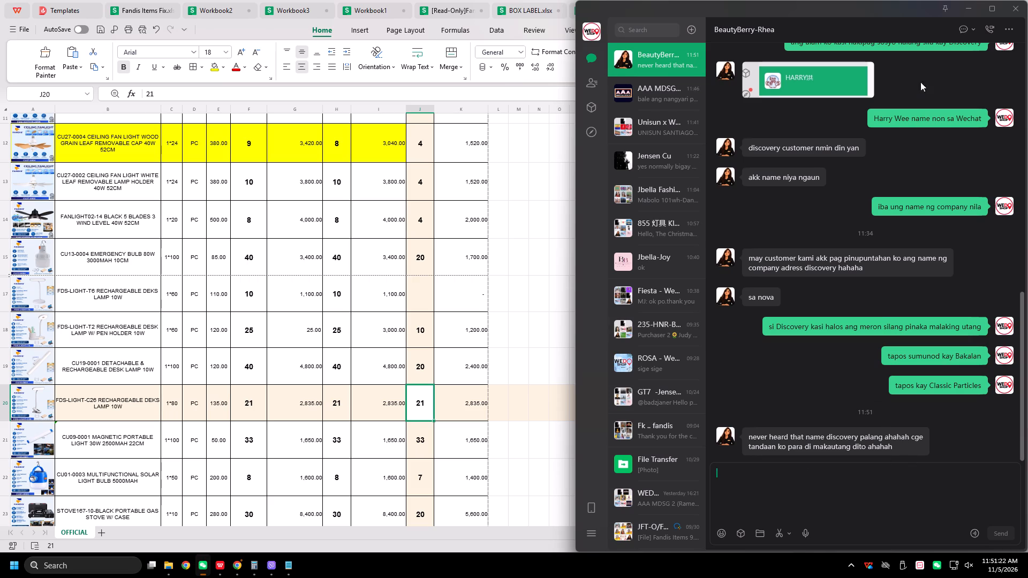
# Send two replies in the BeautyBerry chat: "ang name ng new company ni is" and "CityPlus ata".
pyautogui.click(806, 499)
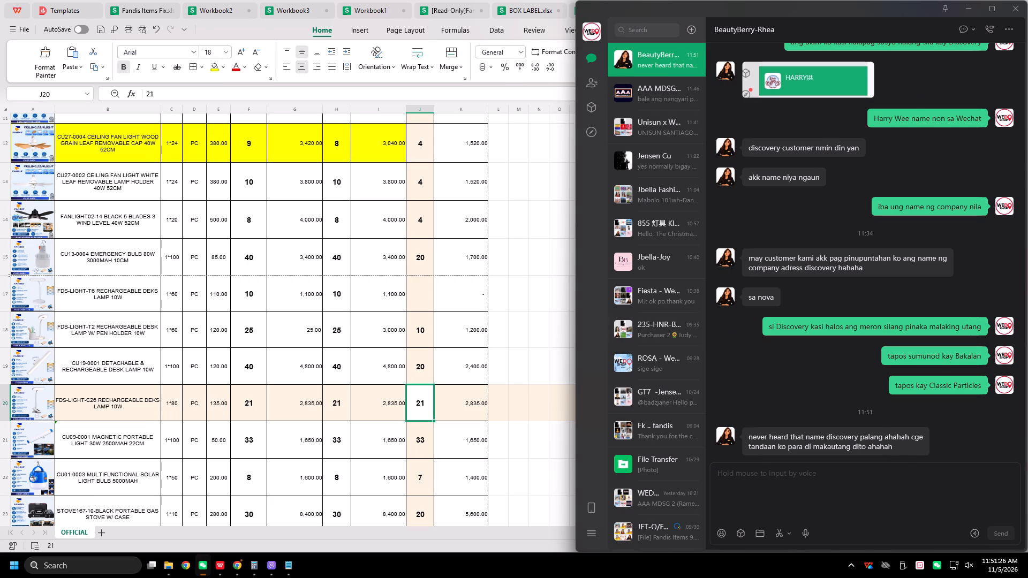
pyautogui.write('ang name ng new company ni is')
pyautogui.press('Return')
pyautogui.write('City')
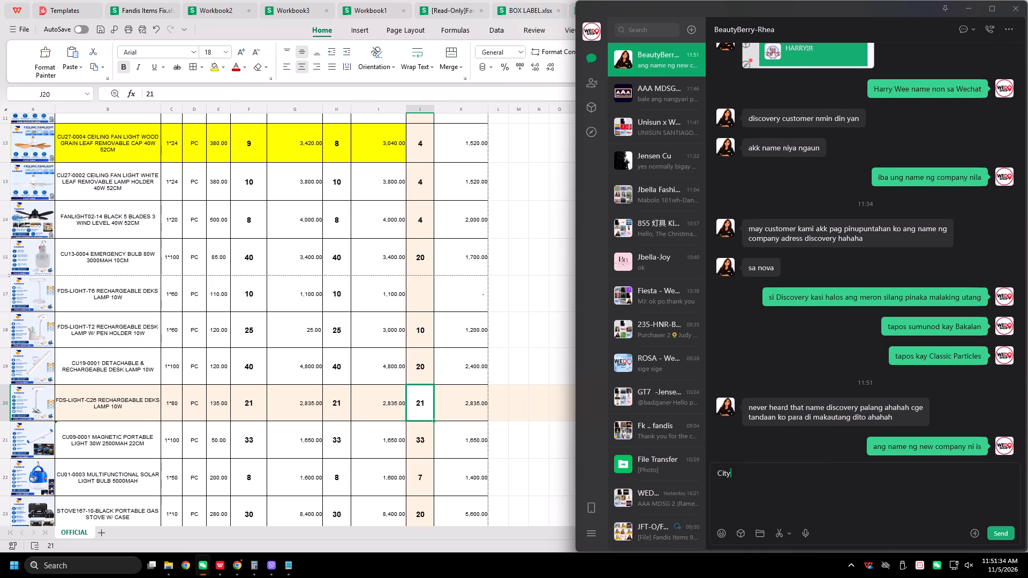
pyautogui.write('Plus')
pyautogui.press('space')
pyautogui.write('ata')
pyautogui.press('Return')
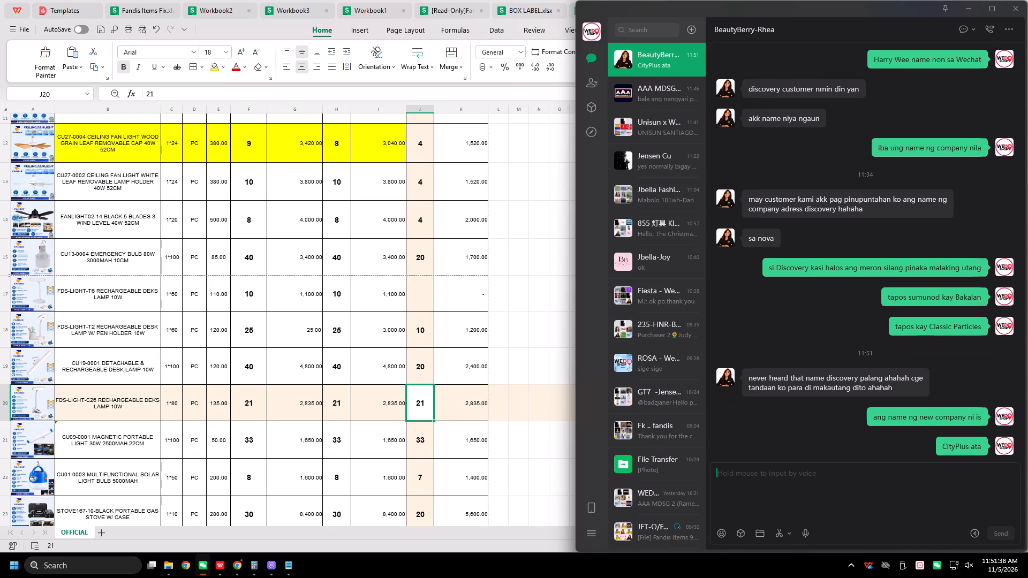
# Send the message "wait friend ko pa ung HR nila e hahaha" in the BeautyBerry chat.
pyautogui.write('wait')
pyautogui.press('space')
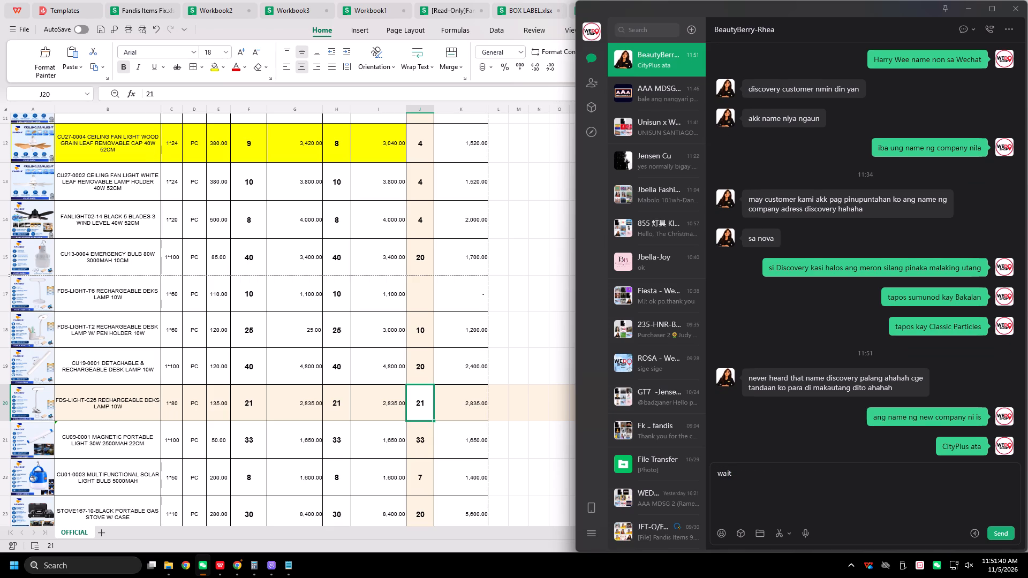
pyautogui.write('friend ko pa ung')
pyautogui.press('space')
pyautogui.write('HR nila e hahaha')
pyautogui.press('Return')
# Back in the WPS worksheet, set the FDS-LIGHT-C26 desk lamp quantities to 23 for Save Max, 20 for Manggahan and 20 for Shopsave.
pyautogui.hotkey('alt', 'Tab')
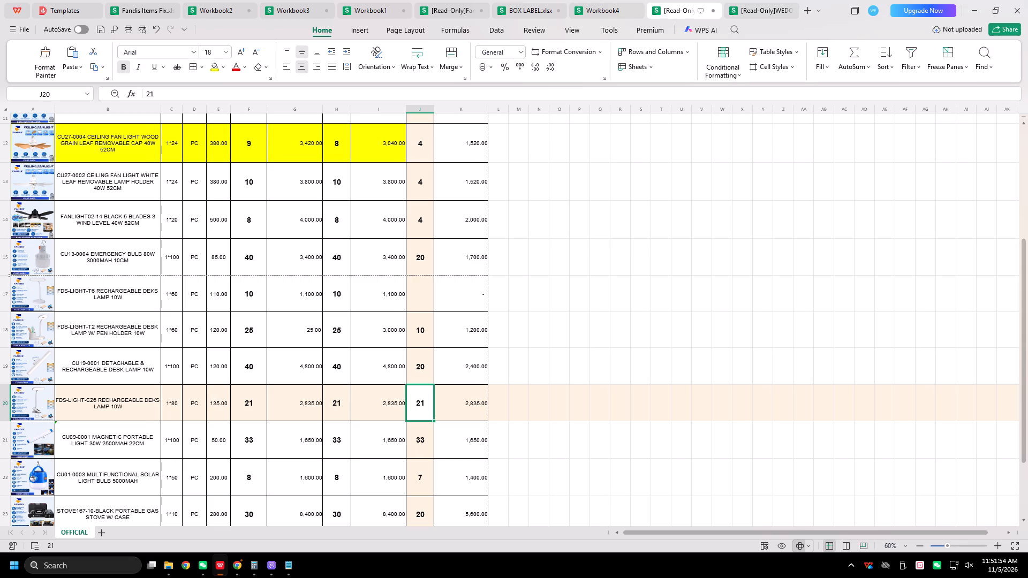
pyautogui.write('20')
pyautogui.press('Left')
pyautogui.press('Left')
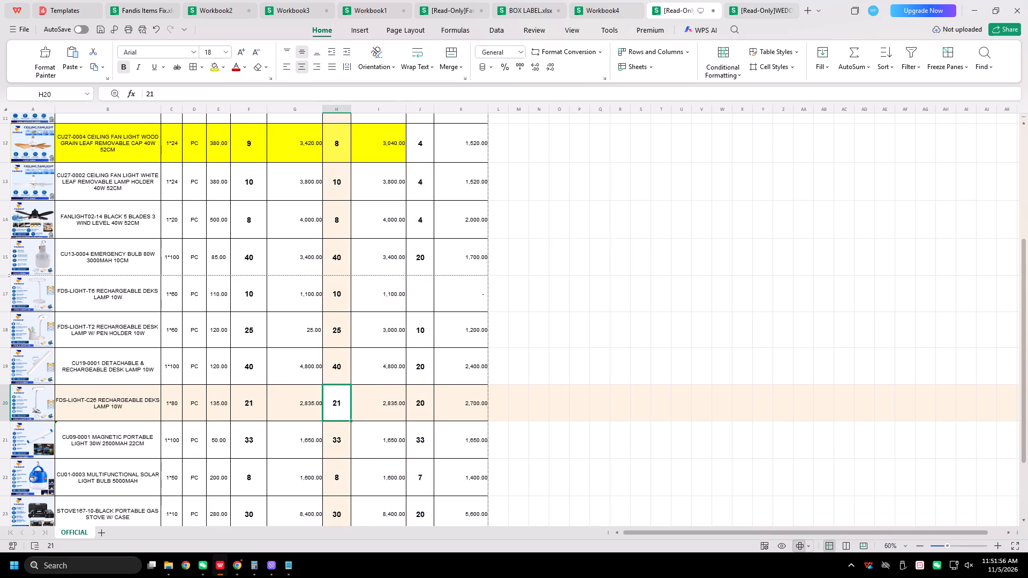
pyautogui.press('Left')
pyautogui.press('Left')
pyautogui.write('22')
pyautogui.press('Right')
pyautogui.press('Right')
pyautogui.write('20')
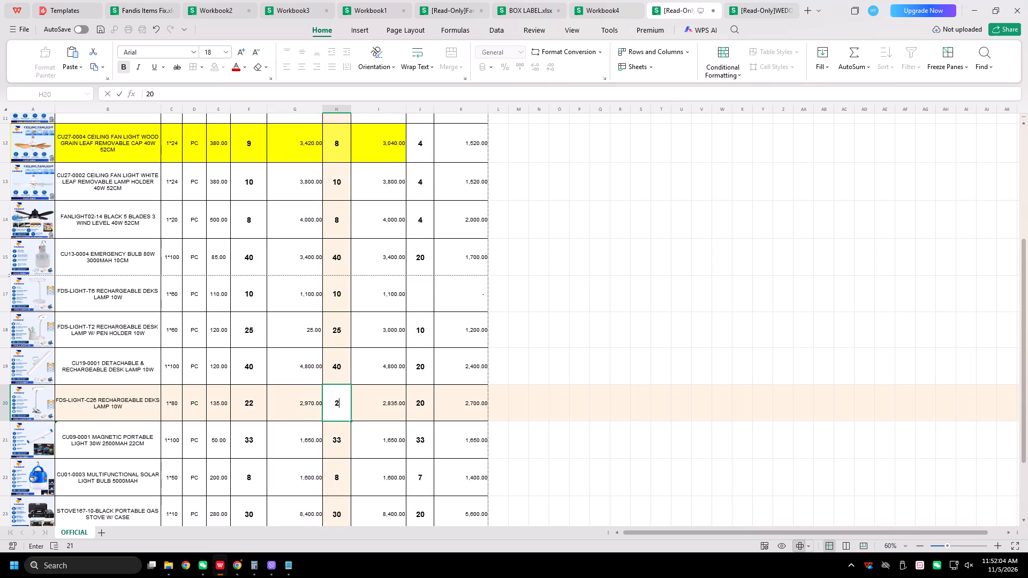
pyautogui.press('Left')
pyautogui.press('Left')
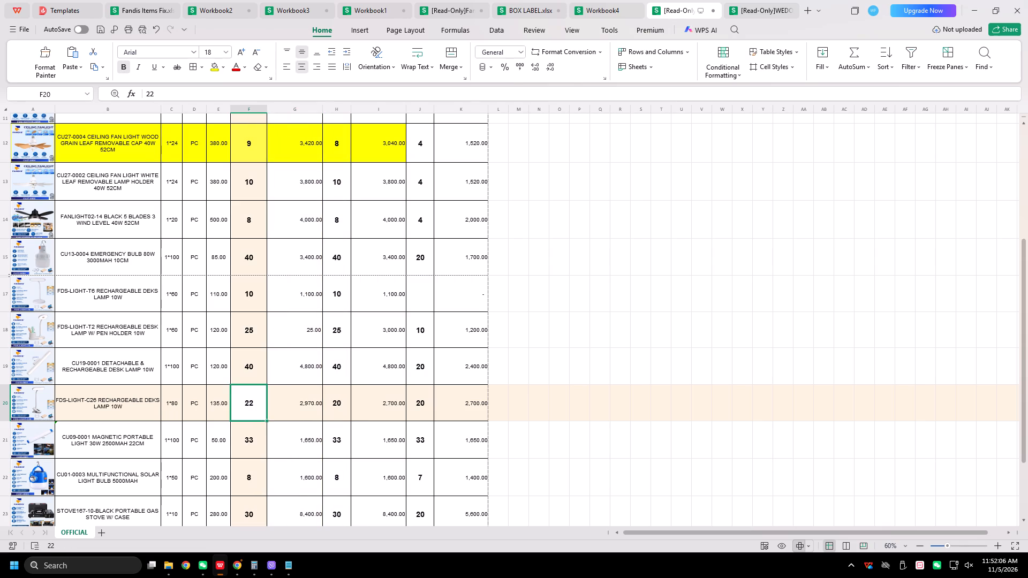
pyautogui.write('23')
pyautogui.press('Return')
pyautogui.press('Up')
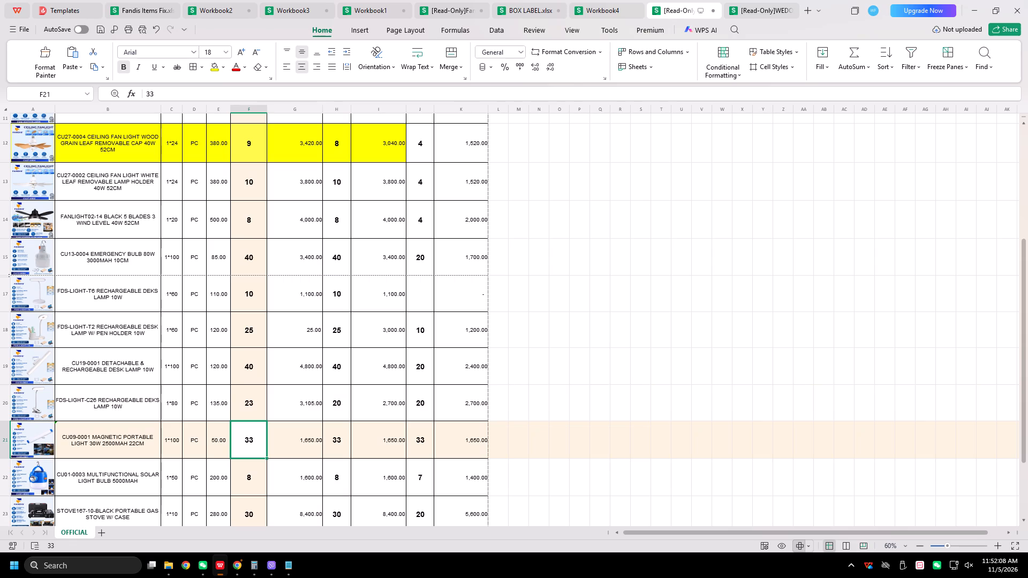
# Fill the FDS-LIGHT-C26 desk lamp row yellow, from the photo through the Shopsave amount.
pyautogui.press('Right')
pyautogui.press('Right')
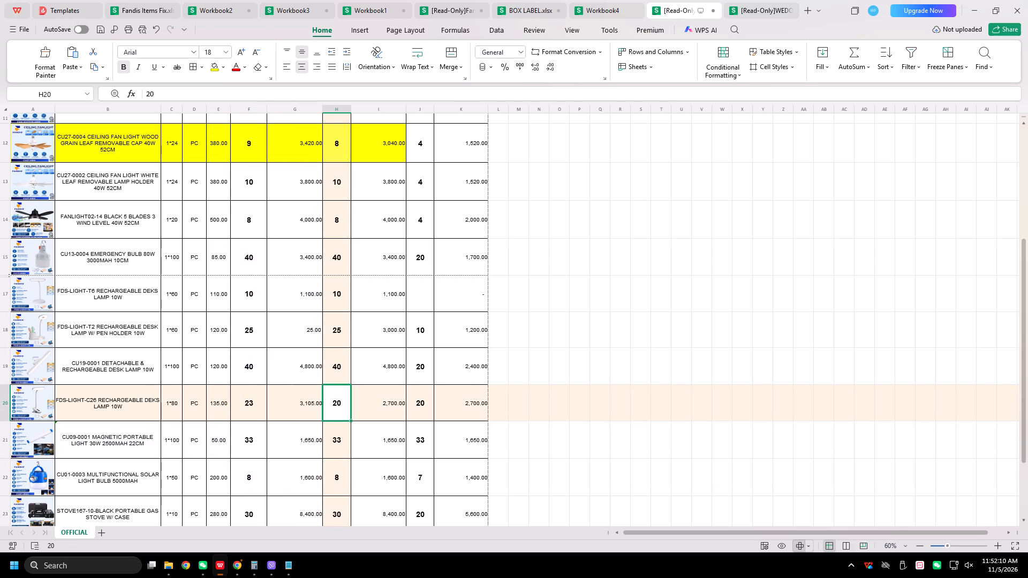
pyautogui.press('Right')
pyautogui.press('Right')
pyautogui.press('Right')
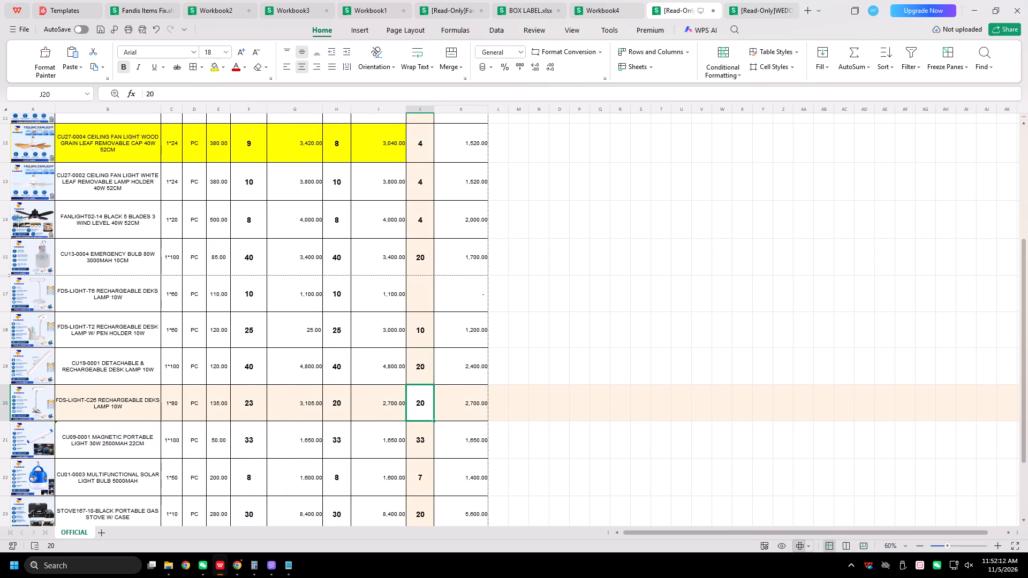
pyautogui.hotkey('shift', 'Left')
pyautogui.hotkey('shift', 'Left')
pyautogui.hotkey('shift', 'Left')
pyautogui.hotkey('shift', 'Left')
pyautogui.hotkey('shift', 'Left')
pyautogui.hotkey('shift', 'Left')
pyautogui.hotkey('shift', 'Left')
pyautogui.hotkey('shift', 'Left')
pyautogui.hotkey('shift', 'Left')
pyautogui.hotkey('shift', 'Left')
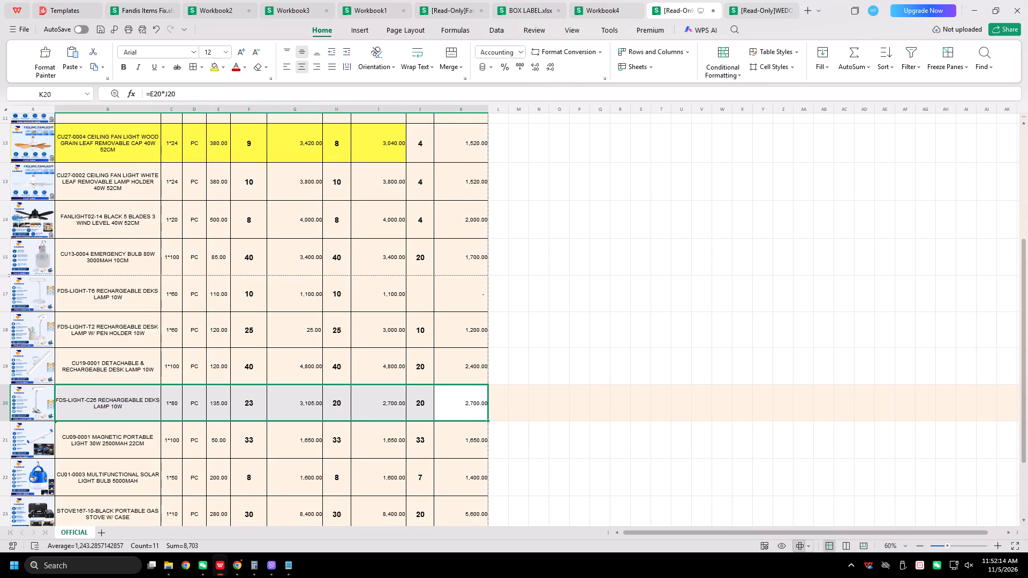
pyautogui.click(216, 69)
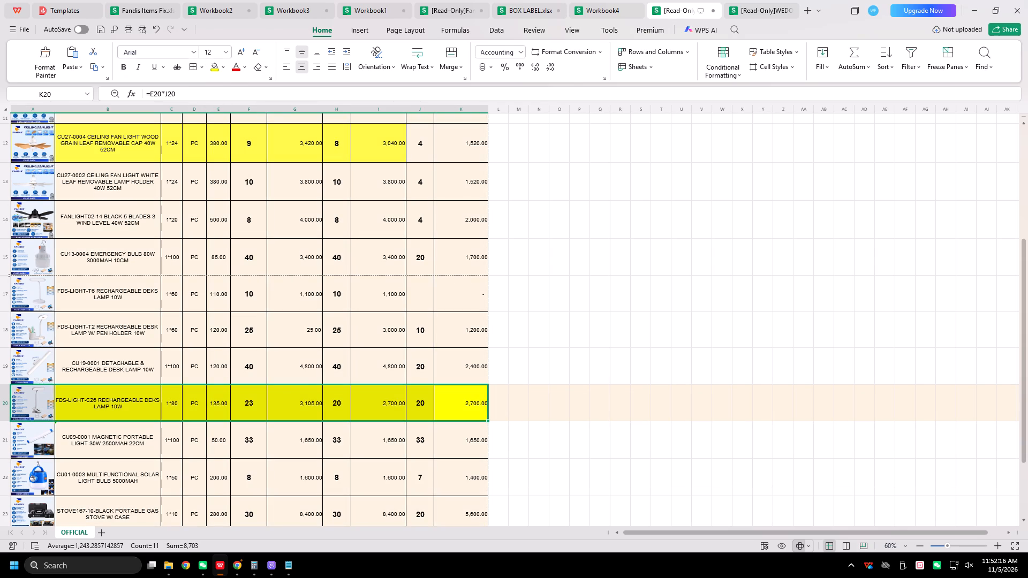
# Fill the FDS-LIGHT-T6 desk lamp row yellow, from the photo through the Shopsave amount.
pyautogui.moveTo(461, 299); pyautogui.dragTo(44, 306)
pyautogui.click(213, 73)
pyautogui.click(127, 254)
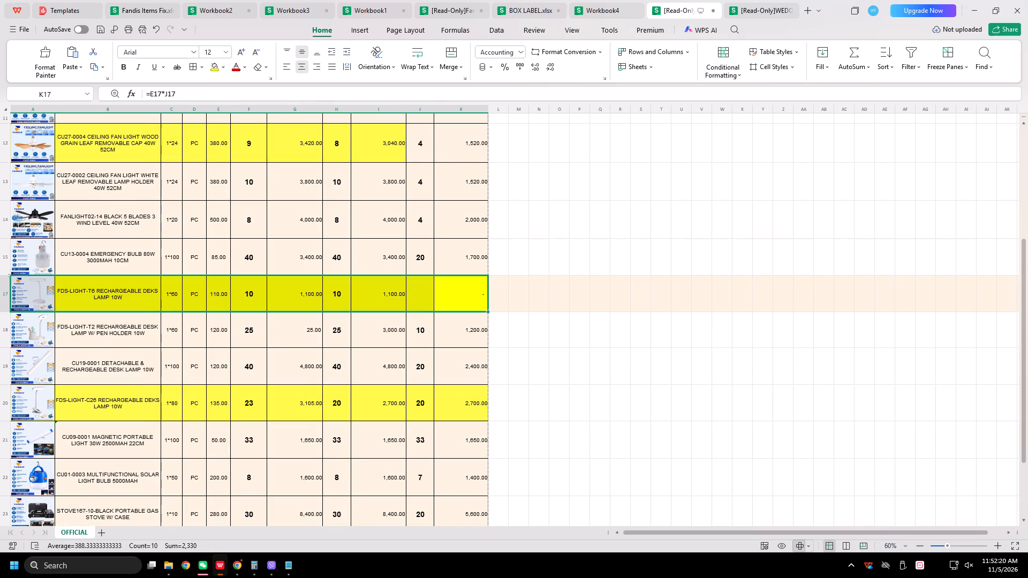
# Unhide row 16 between the CU13-0004 emergency bulb and the FDS-LIGHT-T6 desk lamp.
pyautogui.click(10, 277)
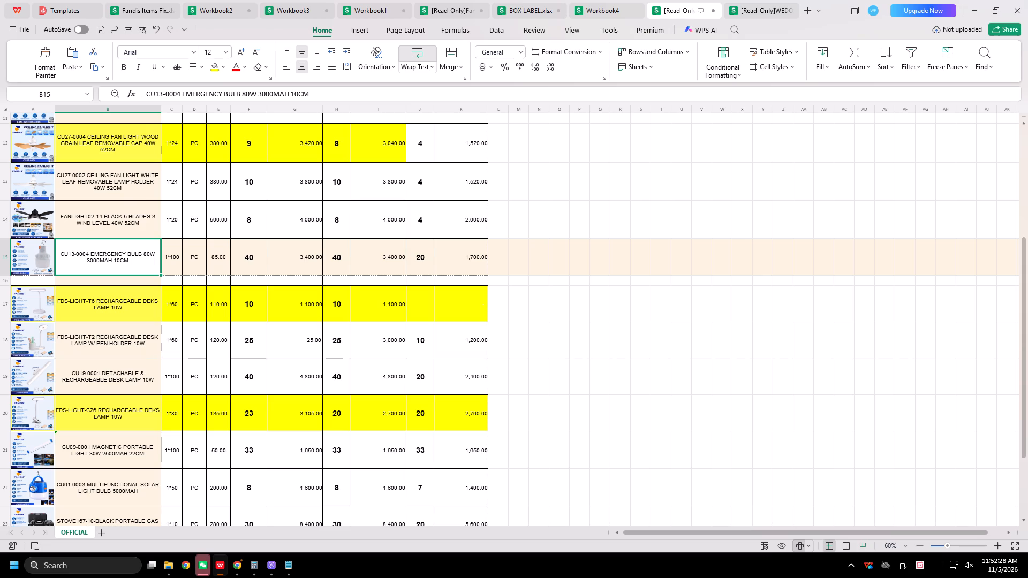
# Fill the CU01-0003 multifunctional solar light bulb row yellow, from the photo through the Shopsave amount.
pyautogui.scroll(-2, 378, 416)
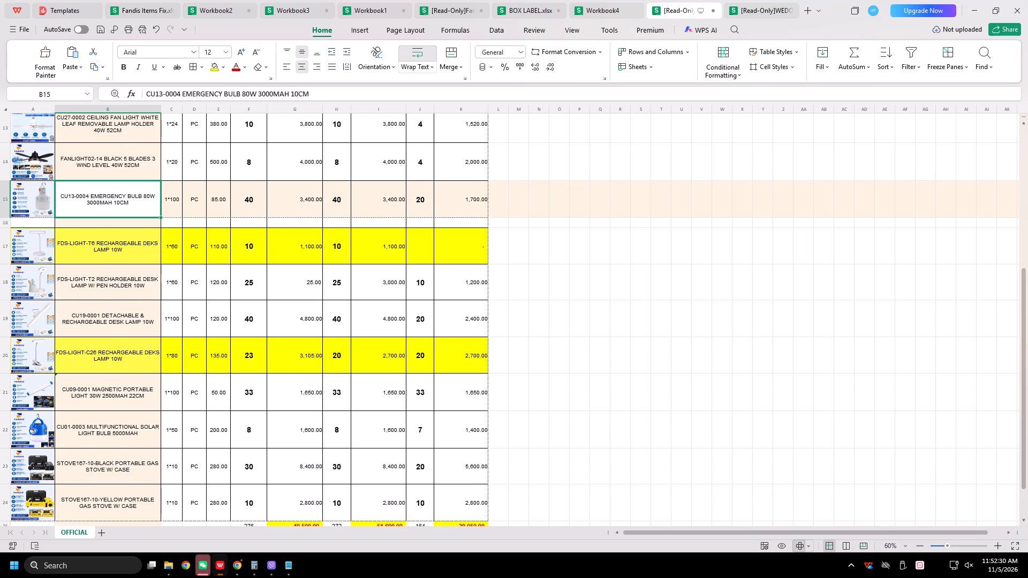
pyautogui.click(428, 430)
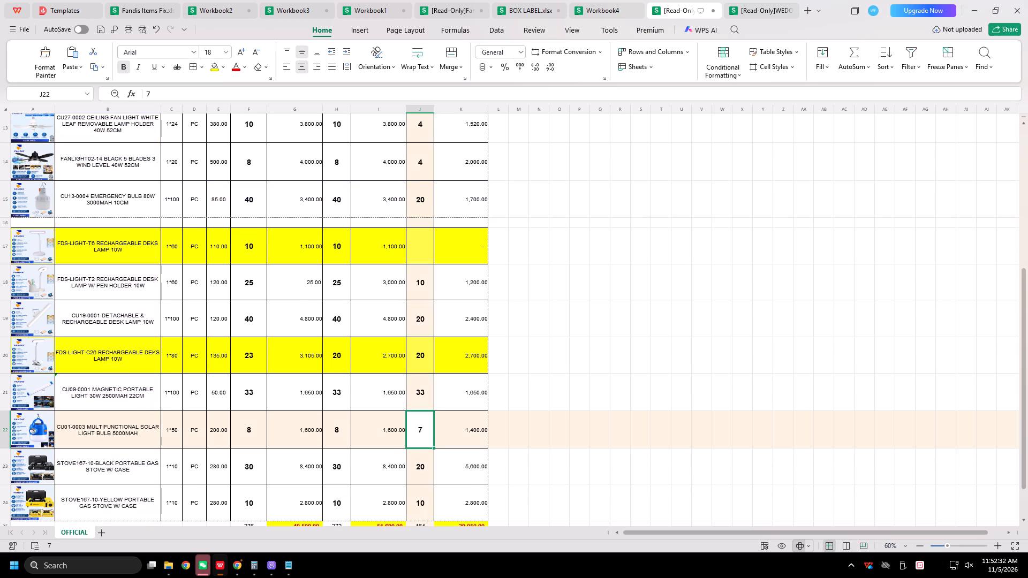
pyautogui.moveTo(477, 428); pyautogui.dragTo(74, 425)
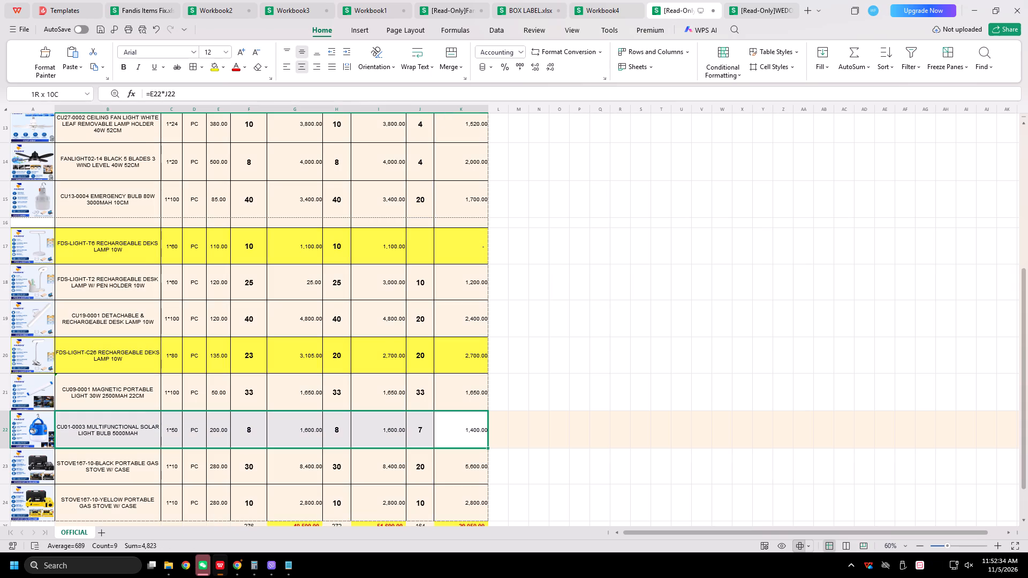
pyautogui.moveTo(74, 425); pyautogui.dragTo(24, 425)
pyautogui.click(215, 70)
# Fill the CU09-0001 magnetic portable light row yellow, from the photo through the Shopsave amount.
pyautogui.scroll(-2, 286, 290)
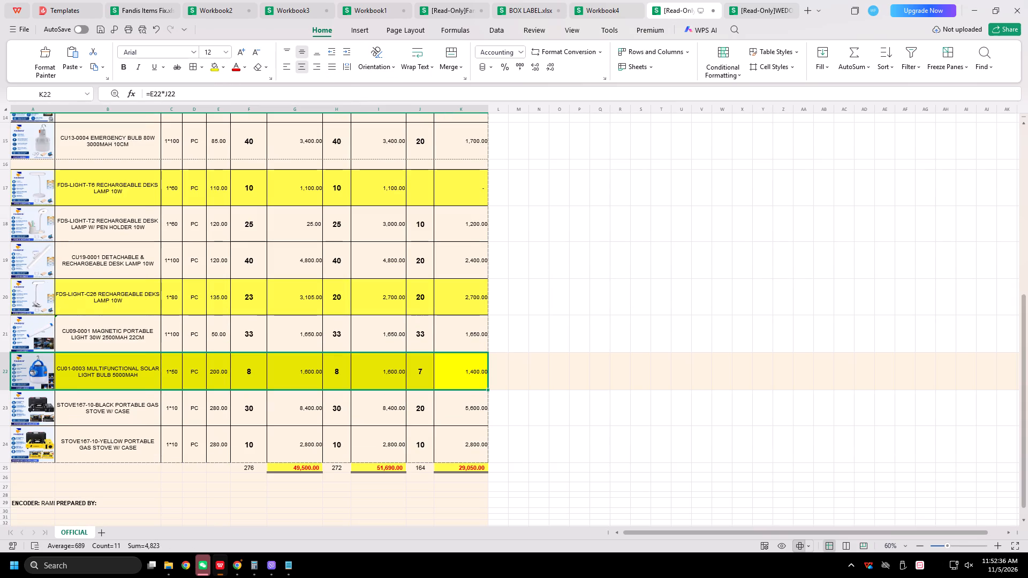
pyautogui.scroll(2, 417, 314)
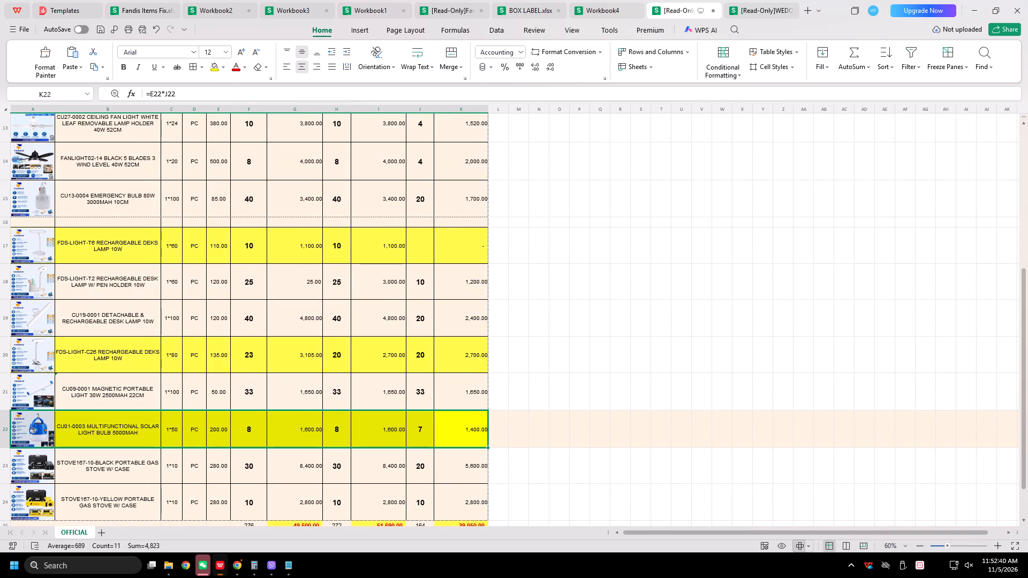
pyautogui.moveTo(474, 392); pyautogui.dragTo(463, 393)
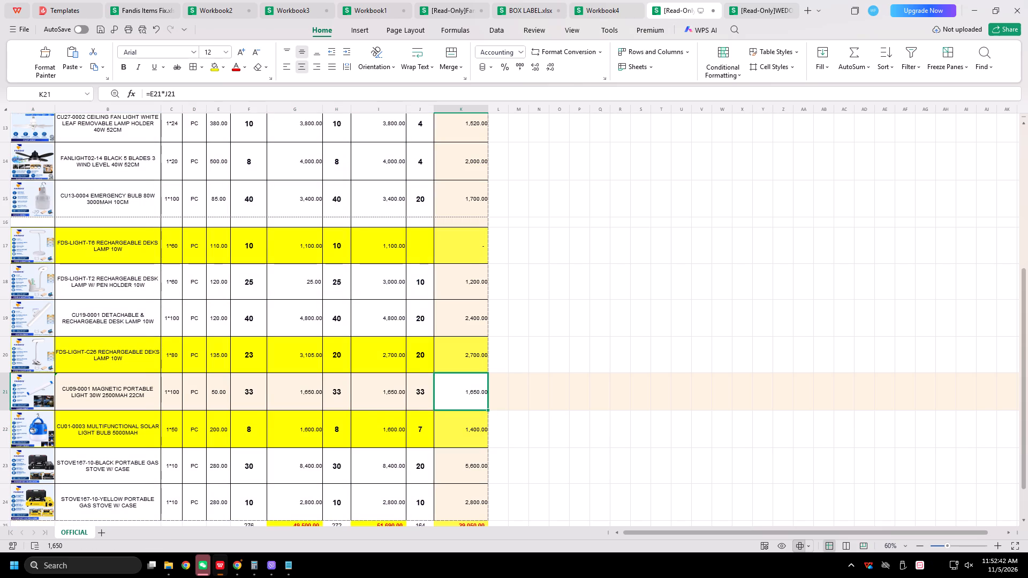
pyautogui.moveTo(463, 393); pyautogui.dragTo(49, 386)
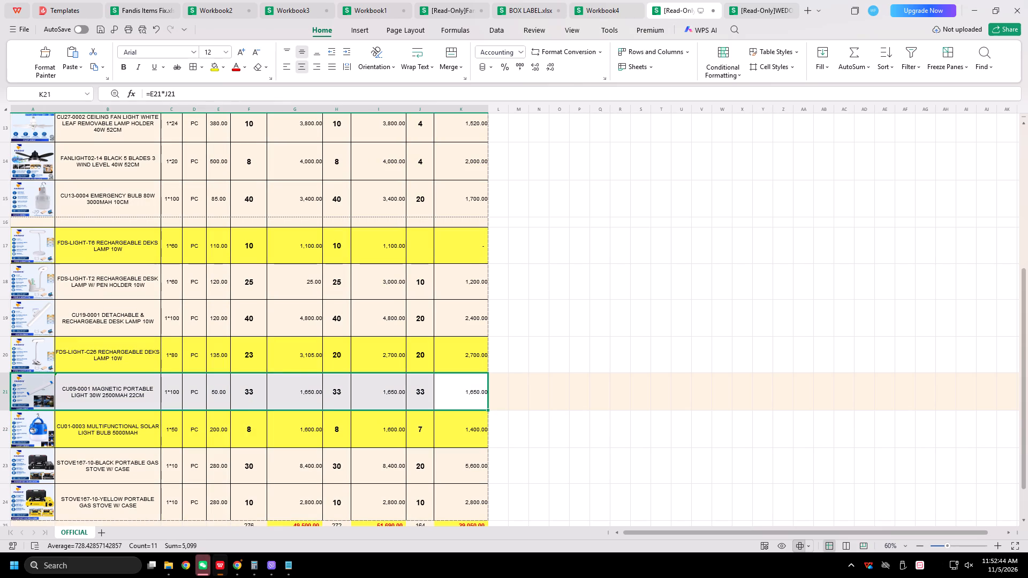
pyautogui.click(217, 65)
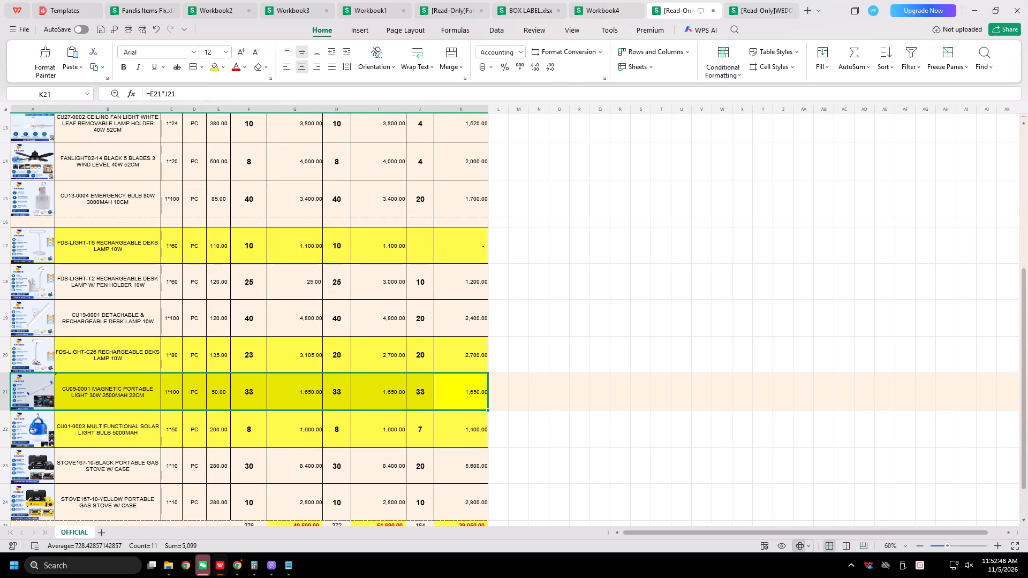
# Copy the worksheet from the WORKSHEET title down through the STOVE167-10 yellow gas stove row, across to the Shopsave amounts.
pyautogui.scroll(2, 172, 244)
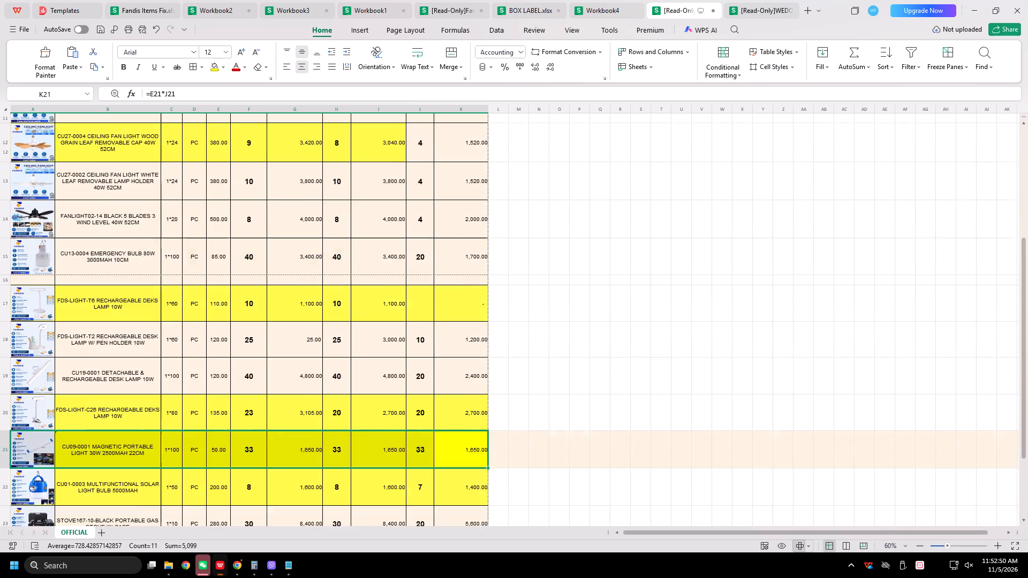
pyautogui.scroll(2, 172, 244)
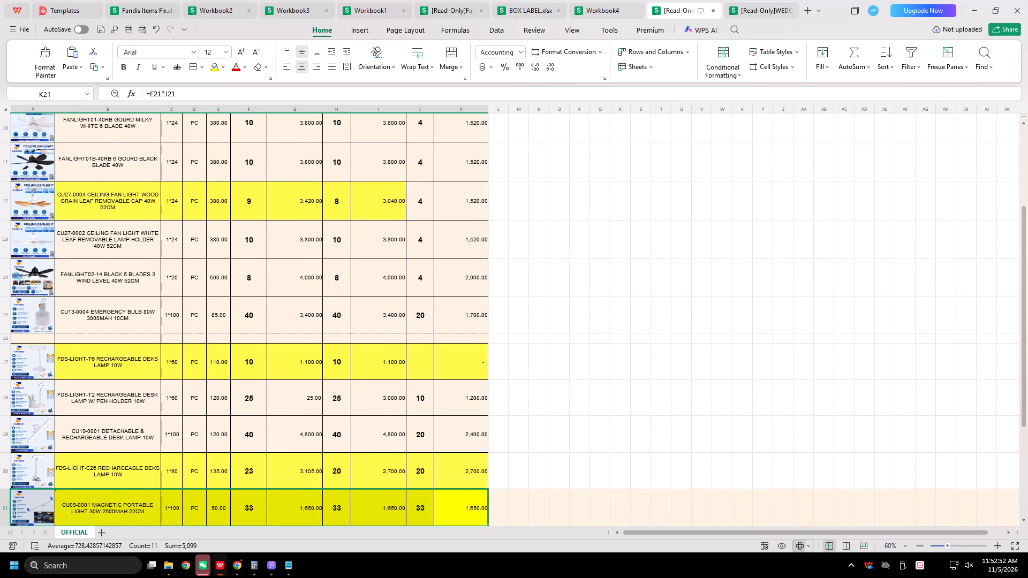
pyautogui.scroll(4, 393, 214)
pyautogui.scroll(1, 238, 190)
pyautogui.moveTo(23, 164); pyautogui.dragTo(473, 450)
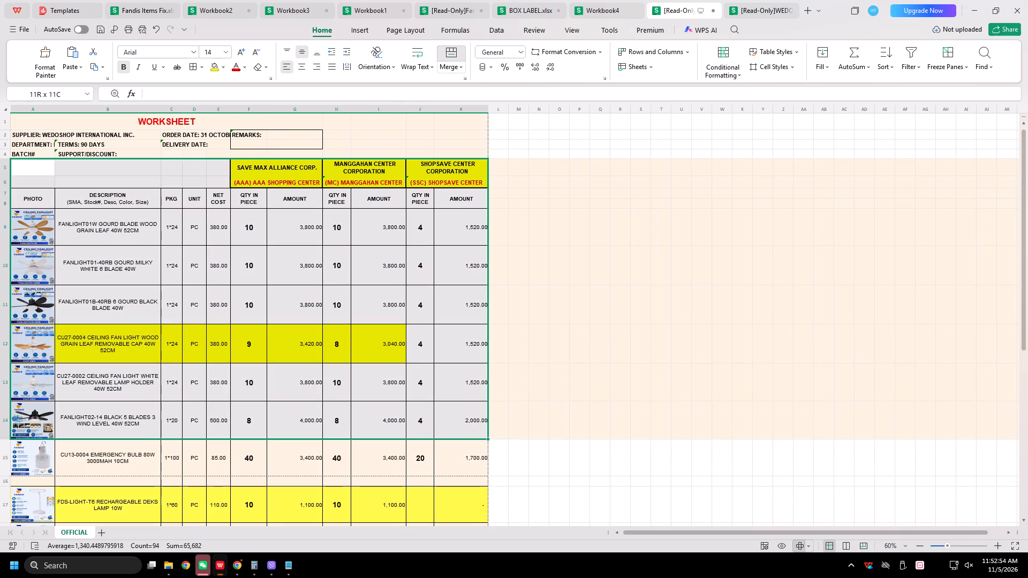
pyautogui.moveTo(473, 450); pyautogui.dragTo(475, 451)
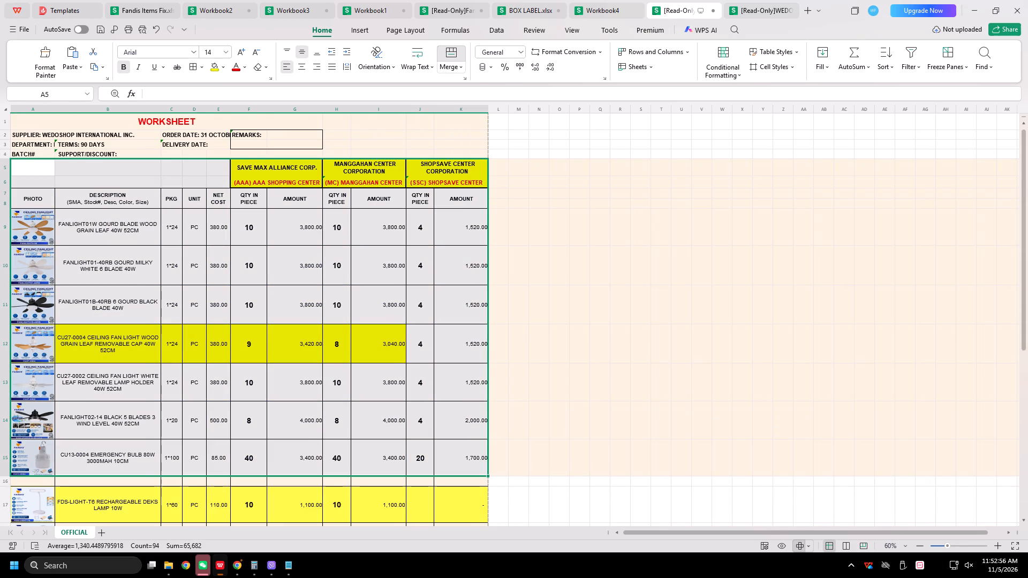
pyautogui.moveTo(28, 120); pyautogui.dragTo(479, 477)
pyautogui.scroll(-10, 297, 263)
pyautogui.hotkey('ctrl', 'c')
# Switch to Weixin and examine the marked-up order photo received in the AAA MDSG 2 chat.
pyautogui.click(925, 513)
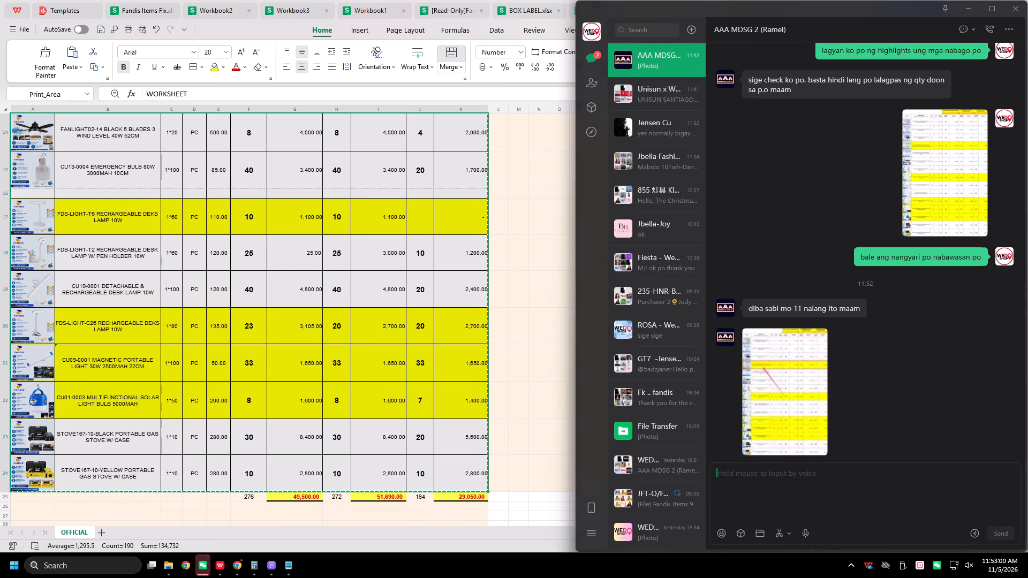
pyautogui.click(796, 378)
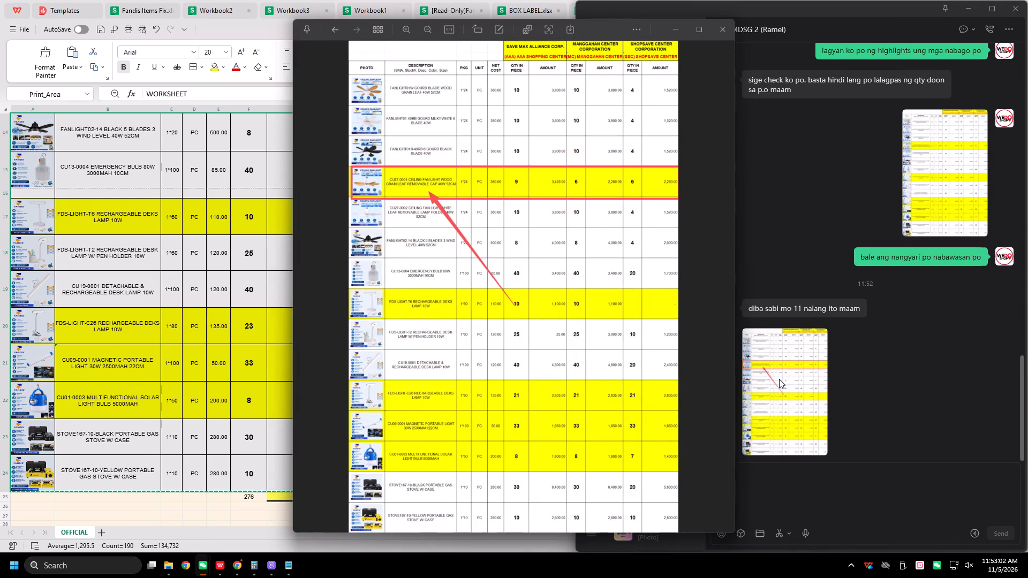
pyautogui.press('Escape')
# Send the copied worksheet as an image in the AAA MDSG 2 chat.
pyautogui.click(792, 485)
pyautogui.hotkey('ctrl', 'v')
pyautogui.press('Return')
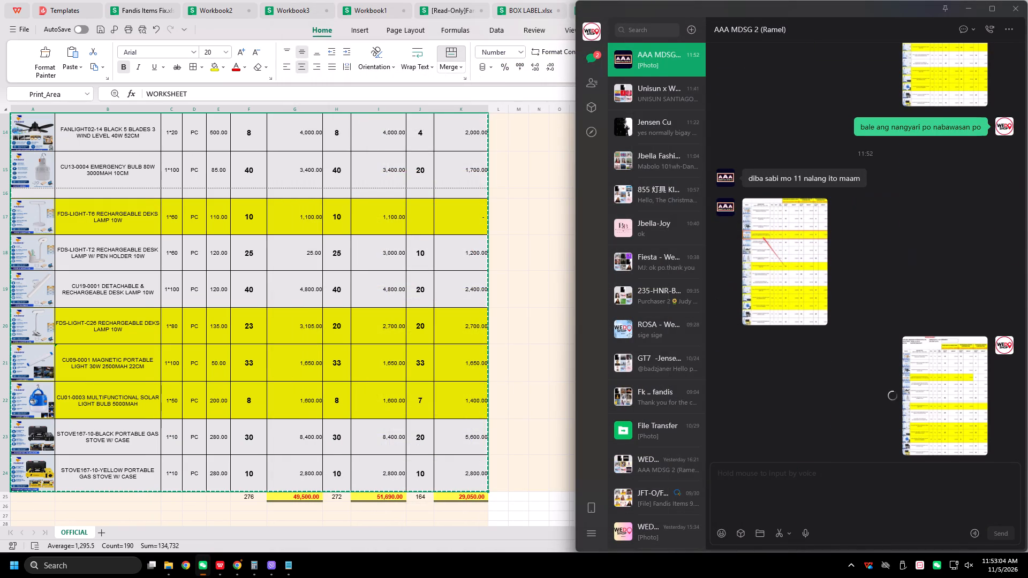
# Send the message "ito po pala sir" in the AAA MDSG 2 chat.
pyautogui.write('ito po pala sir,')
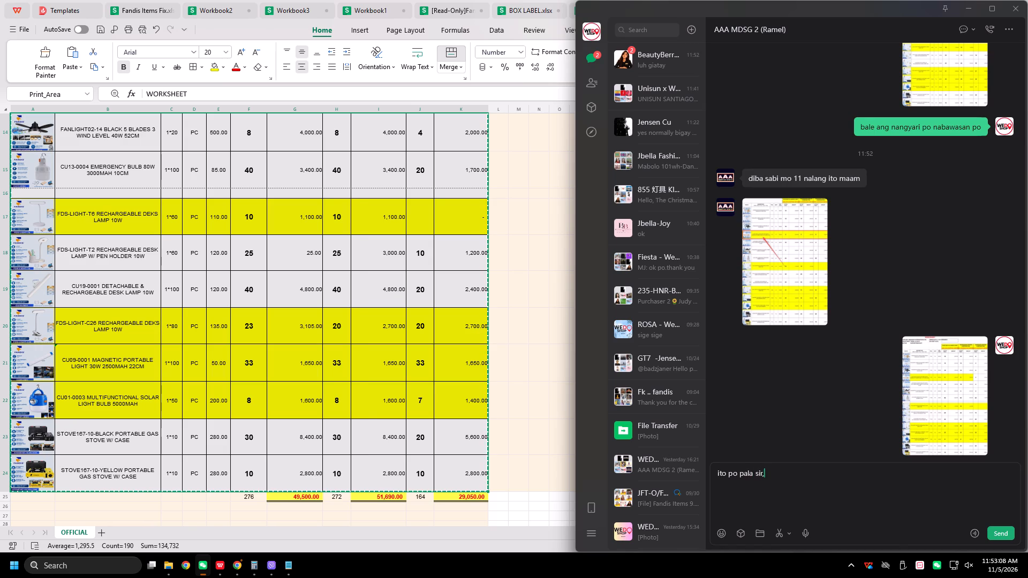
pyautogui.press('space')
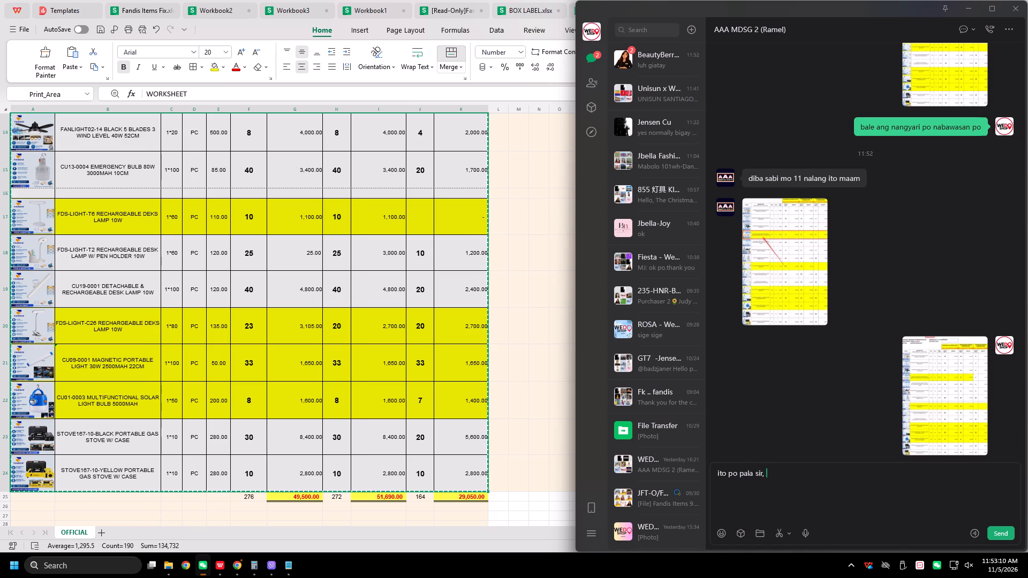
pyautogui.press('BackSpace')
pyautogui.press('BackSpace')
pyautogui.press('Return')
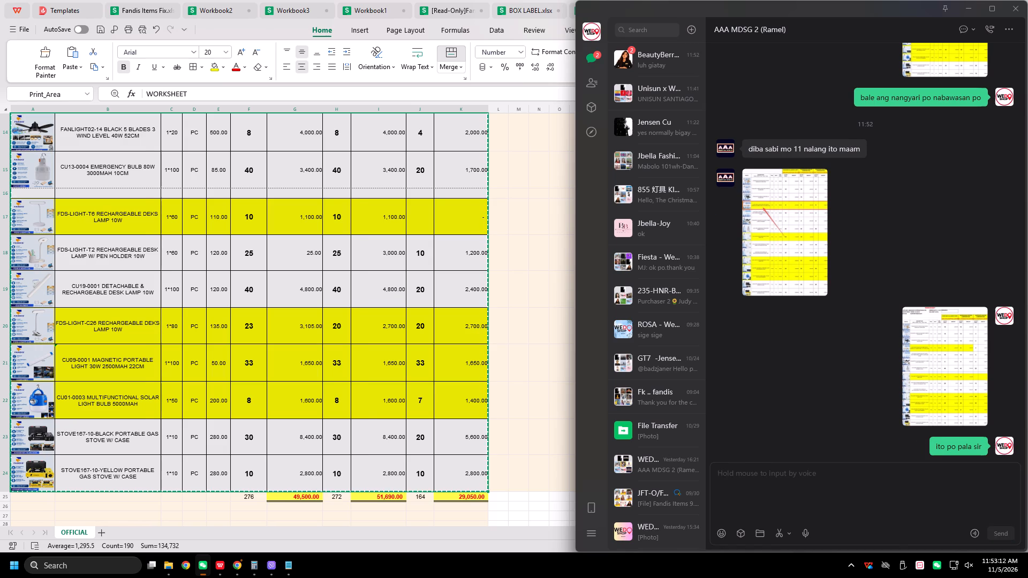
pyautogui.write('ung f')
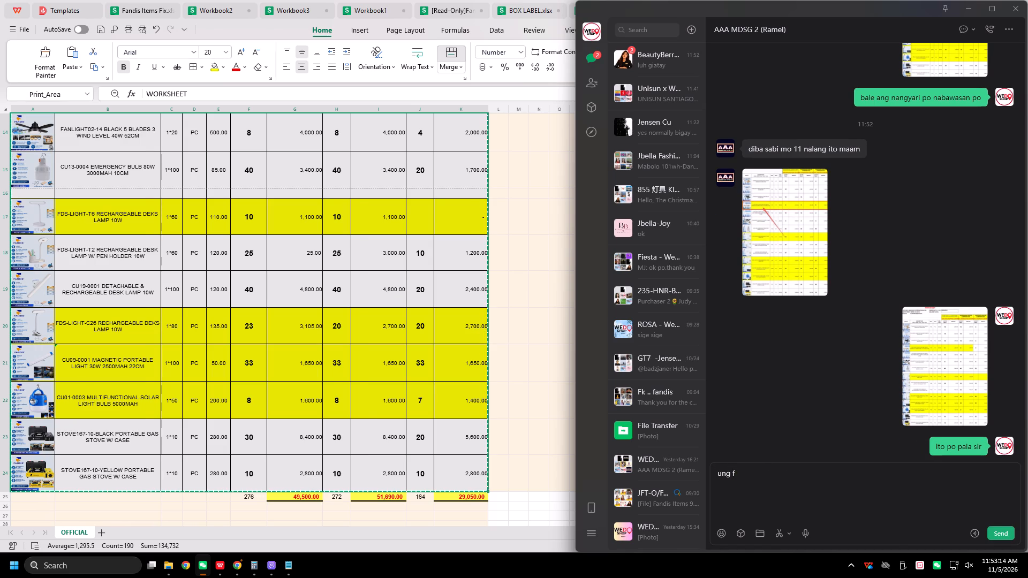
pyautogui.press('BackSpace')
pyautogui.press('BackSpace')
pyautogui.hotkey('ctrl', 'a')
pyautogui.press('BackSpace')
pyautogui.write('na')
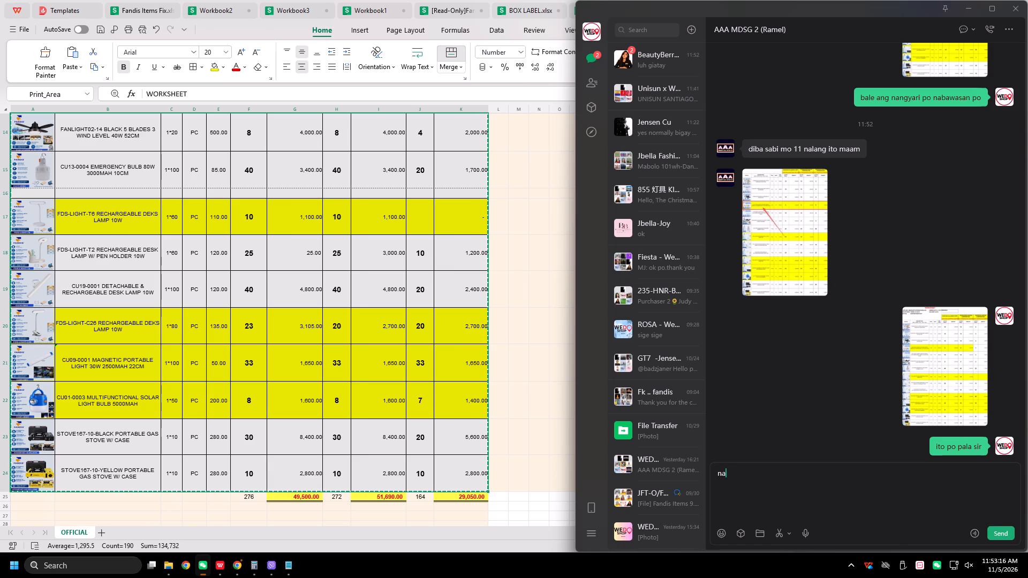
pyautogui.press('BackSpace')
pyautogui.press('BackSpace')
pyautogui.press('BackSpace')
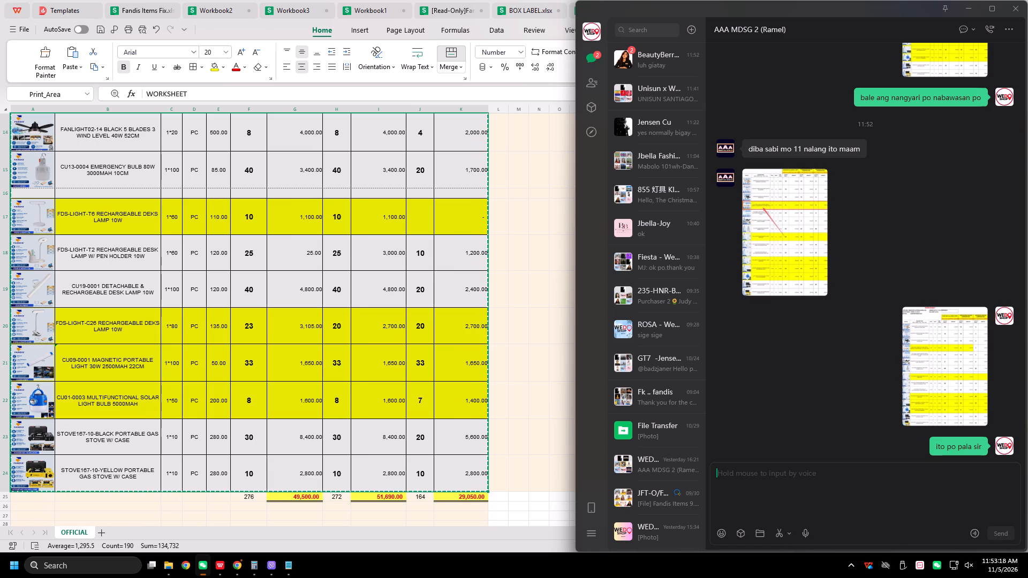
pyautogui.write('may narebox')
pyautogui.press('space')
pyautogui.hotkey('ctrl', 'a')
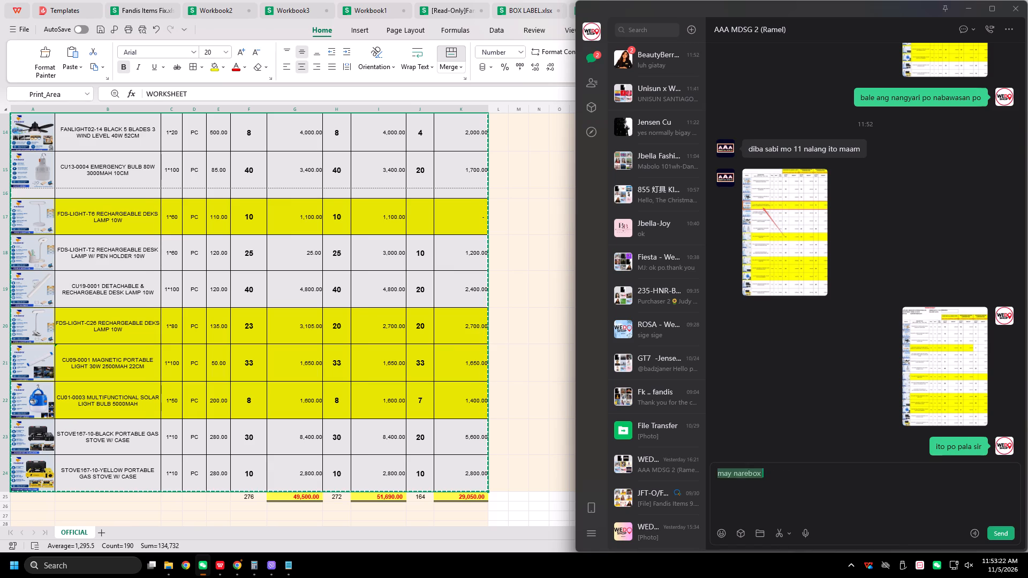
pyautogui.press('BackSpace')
# Send the message "may nakita pa po sila sir" in the AAA MDSG 2 chat.
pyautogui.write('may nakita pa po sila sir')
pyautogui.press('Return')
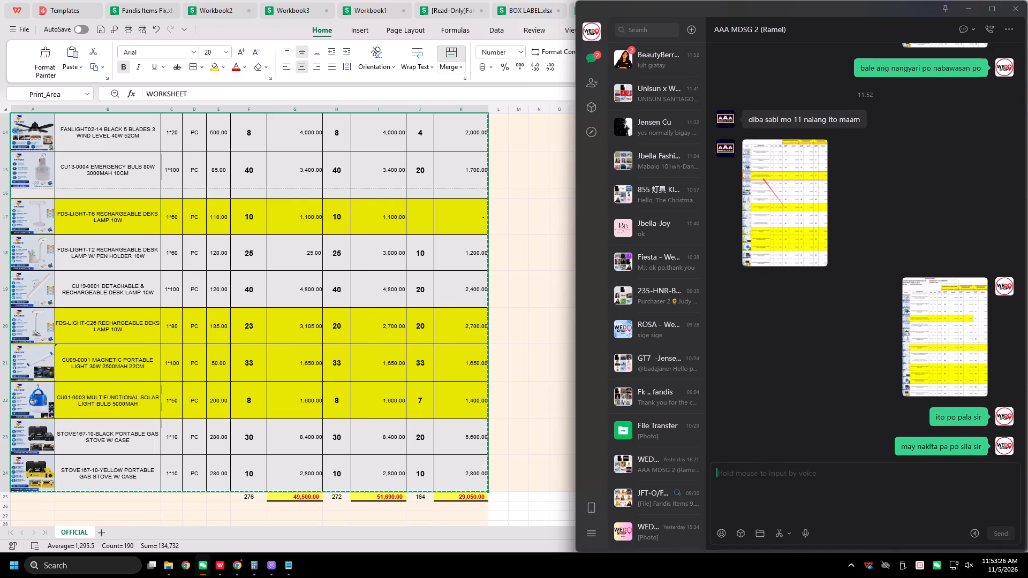
# In the BeautyBerry chat, quote the "city plus pala sir yong discovery" message and reply "yes iyan nga".
pyautogui.click(654, 63)
pyautogui.click(797, 477)
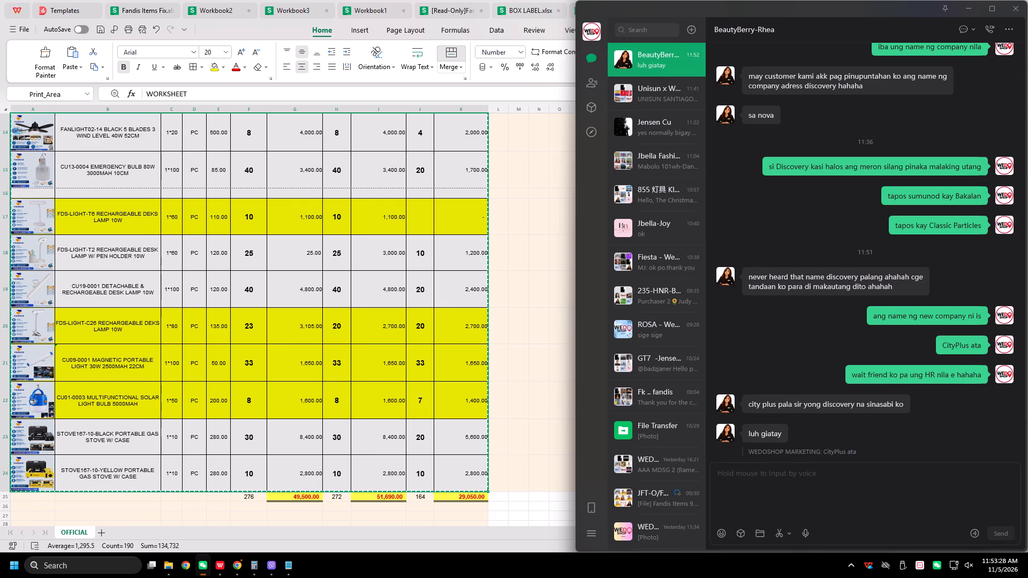
pyautogui.click(820, 491)
pyautogui.click(820, 490)
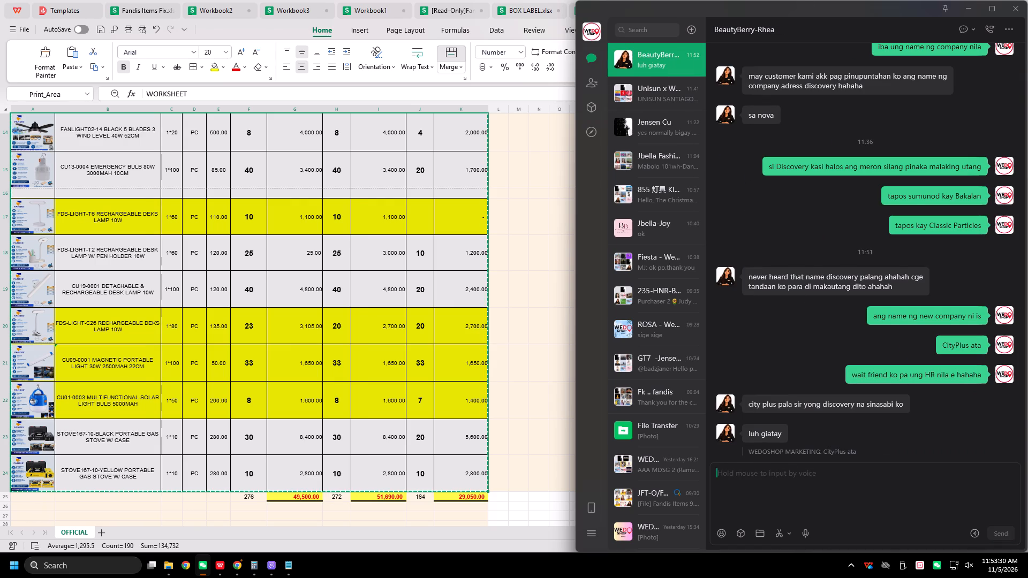
pyautogui.rightClick(787, 401)
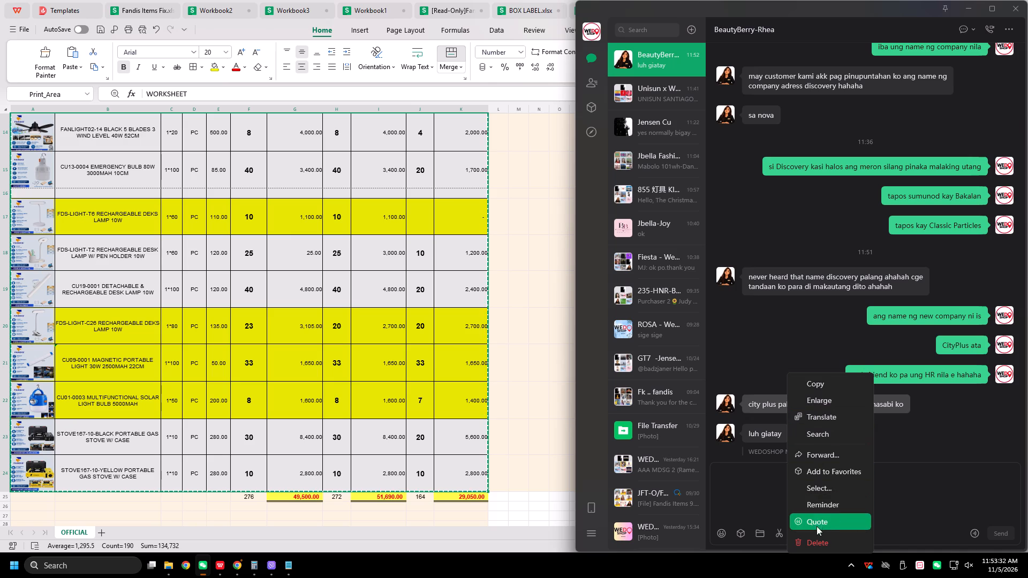
pyautogui.click(820, 520)
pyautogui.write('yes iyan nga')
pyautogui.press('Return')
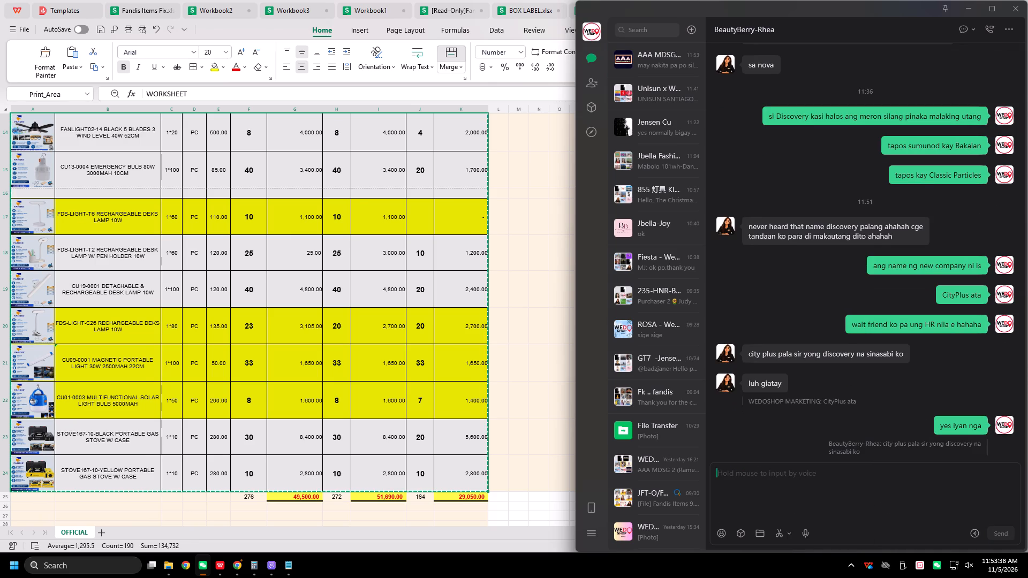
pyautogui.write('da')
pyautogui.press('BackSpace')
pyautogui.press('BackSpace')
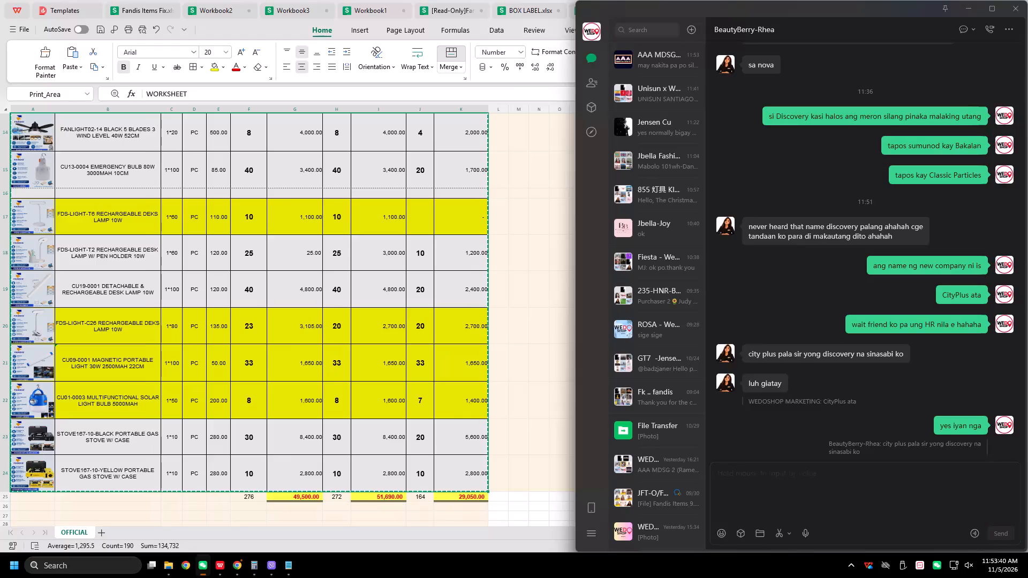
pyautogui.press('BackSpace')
# Send the message "iyan ung kasosyo ng 167 ngayon hahaha" in the BeautyBerry chat.
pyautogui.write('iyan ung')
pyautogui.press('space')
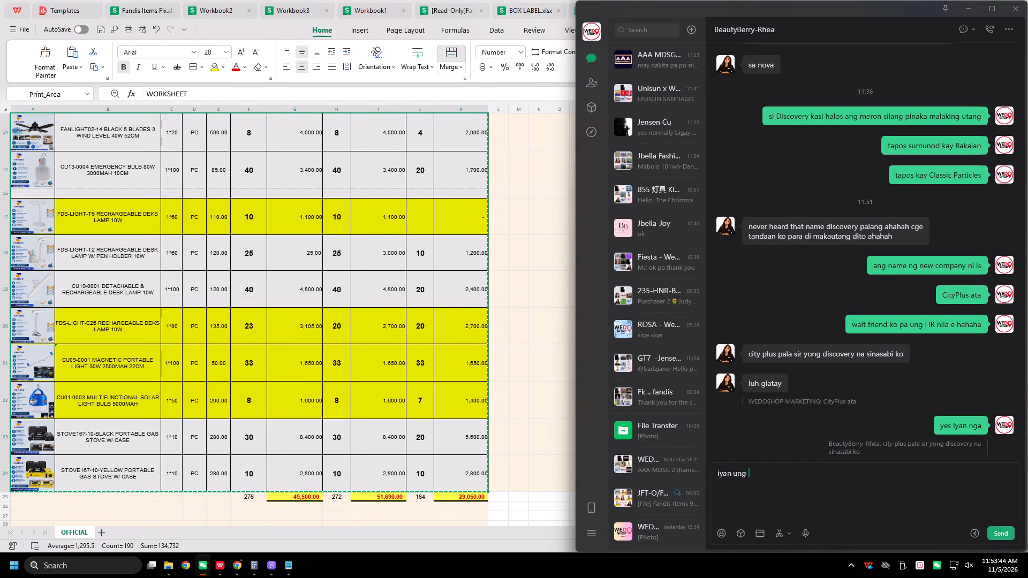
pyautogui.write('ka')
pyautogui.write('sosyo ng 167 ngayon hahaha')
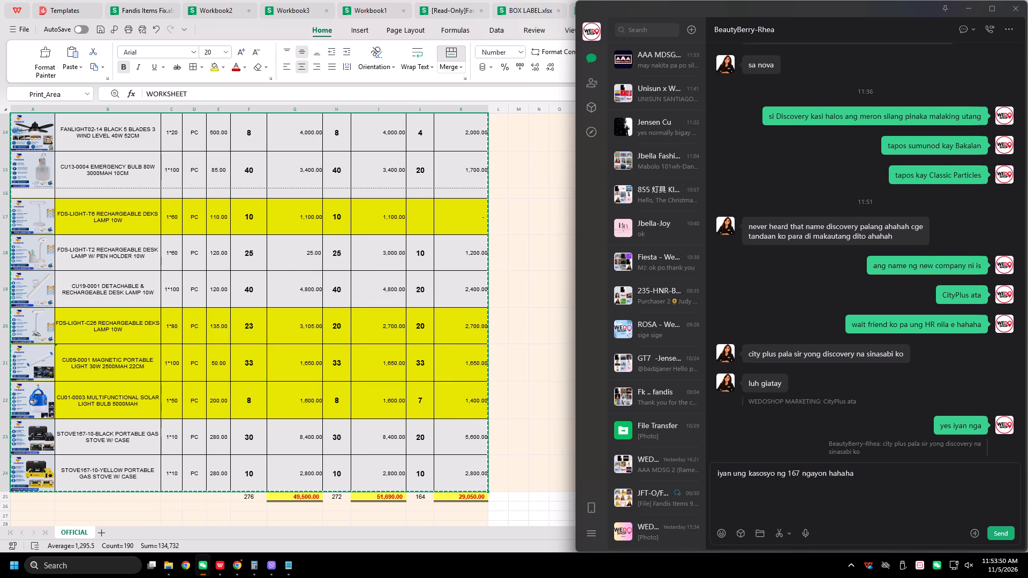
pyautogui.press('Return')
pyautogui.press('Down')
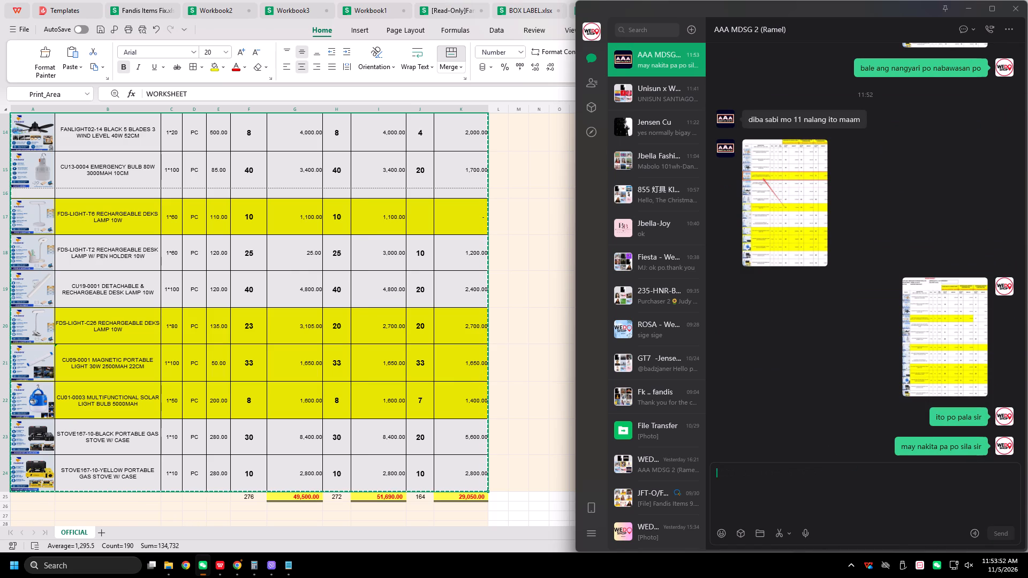
# Answer the message about the 3-month cheque terms in the BeautyBerry chat with the second recently used emoji.
pyautogui.scroll(9, 660, 214)
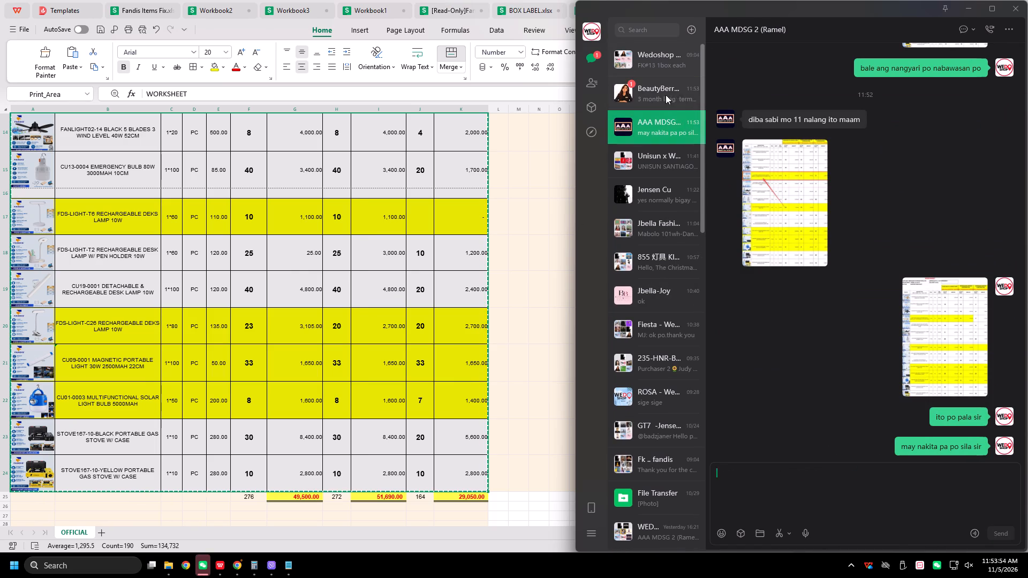
pyautogui.click(665, 95)
pyautogui.click(766, 490)
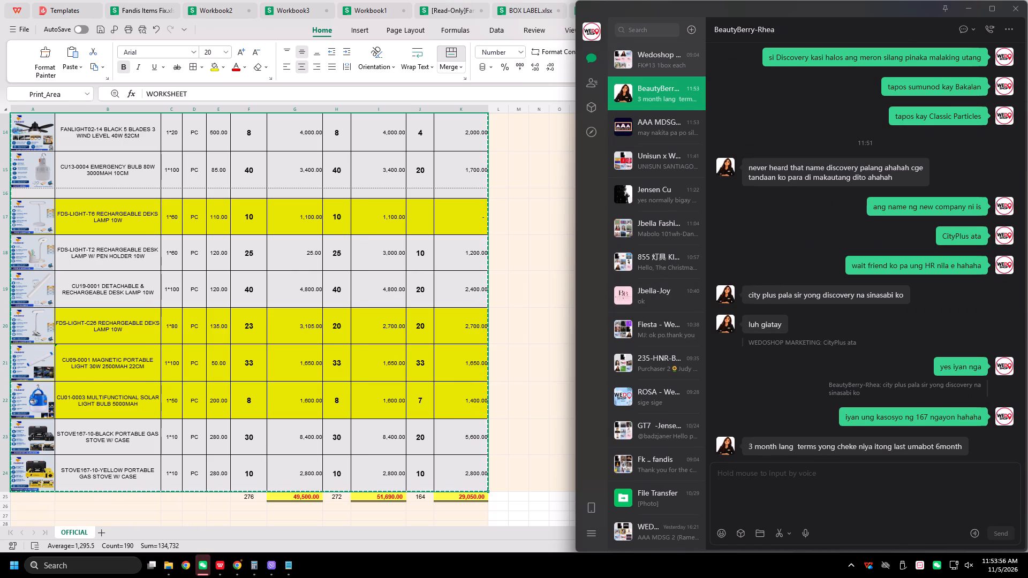
pyautogui.click(762, 490)
pyautogui.click(762, 490)
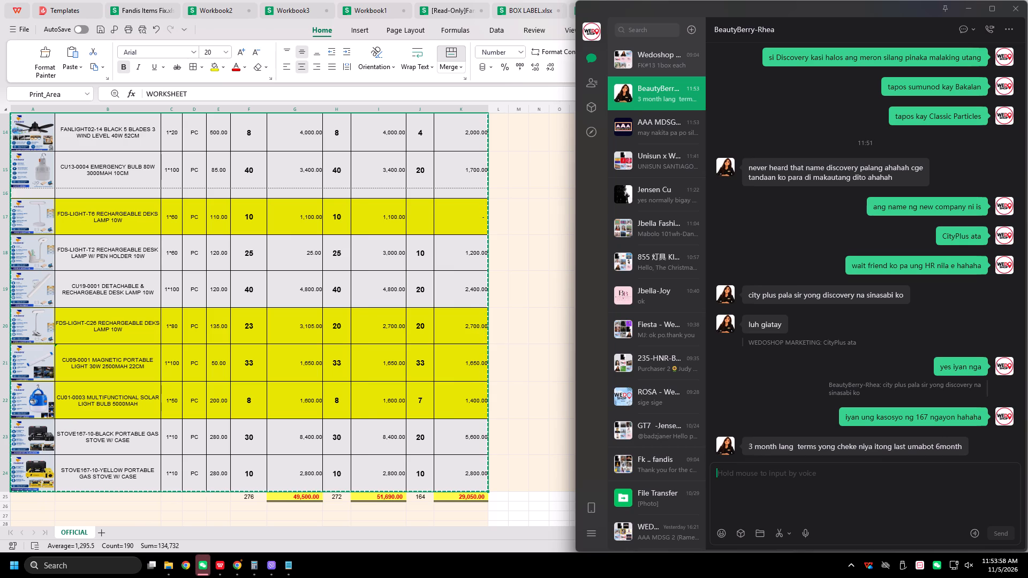
pyautogui.click(723, 531)
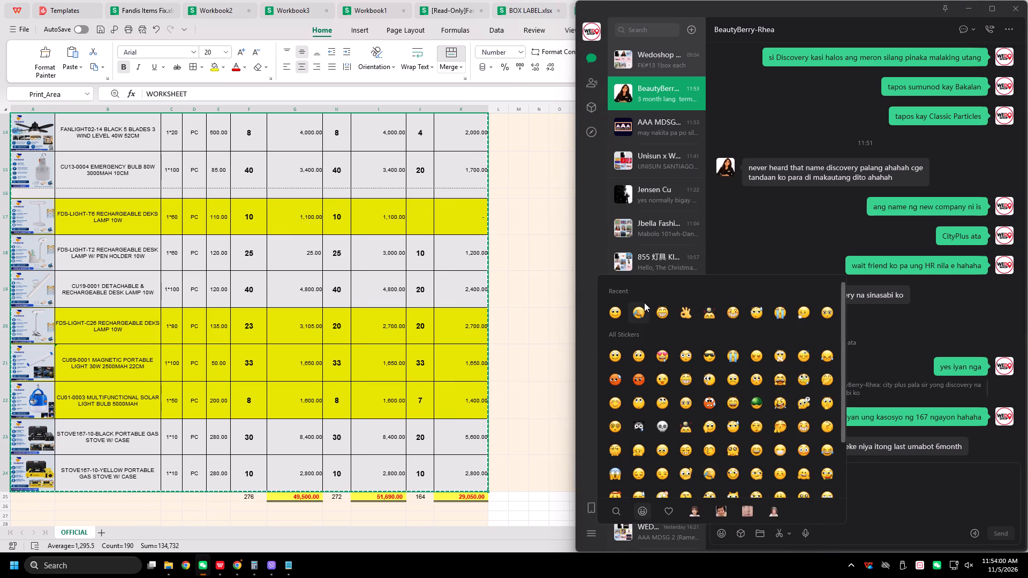
pyautogui.click(641, 310)
pyautogui.press('Return')
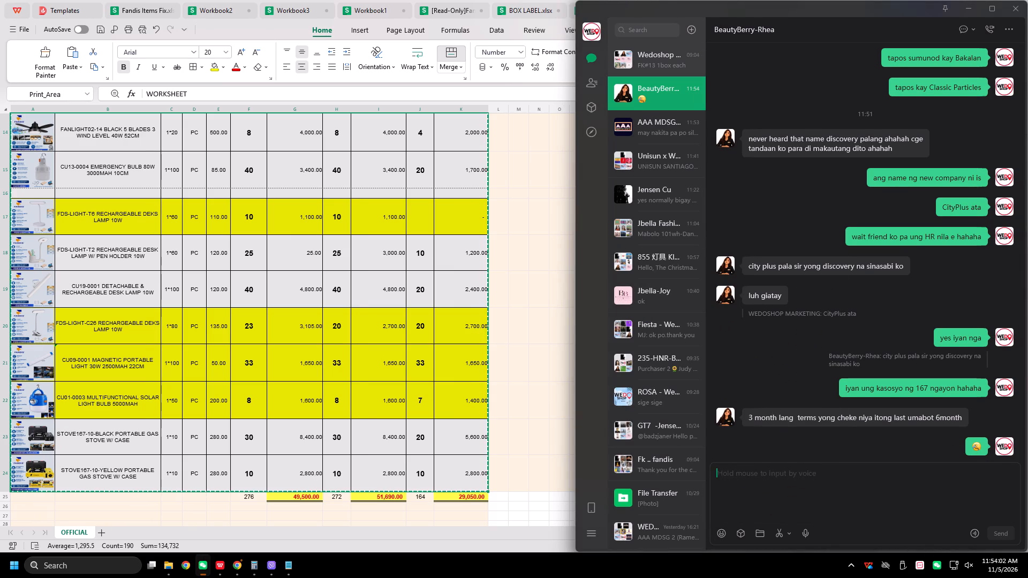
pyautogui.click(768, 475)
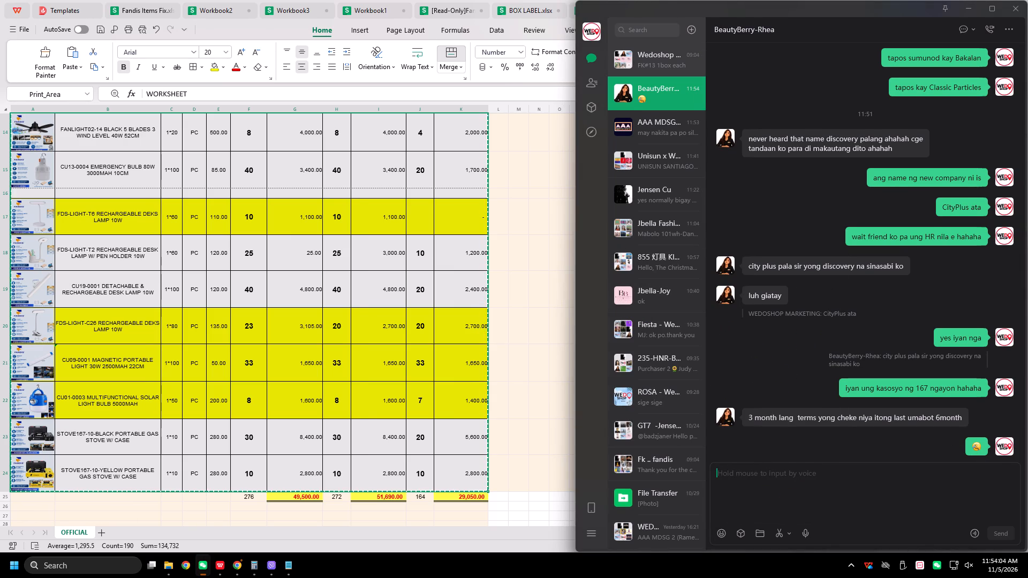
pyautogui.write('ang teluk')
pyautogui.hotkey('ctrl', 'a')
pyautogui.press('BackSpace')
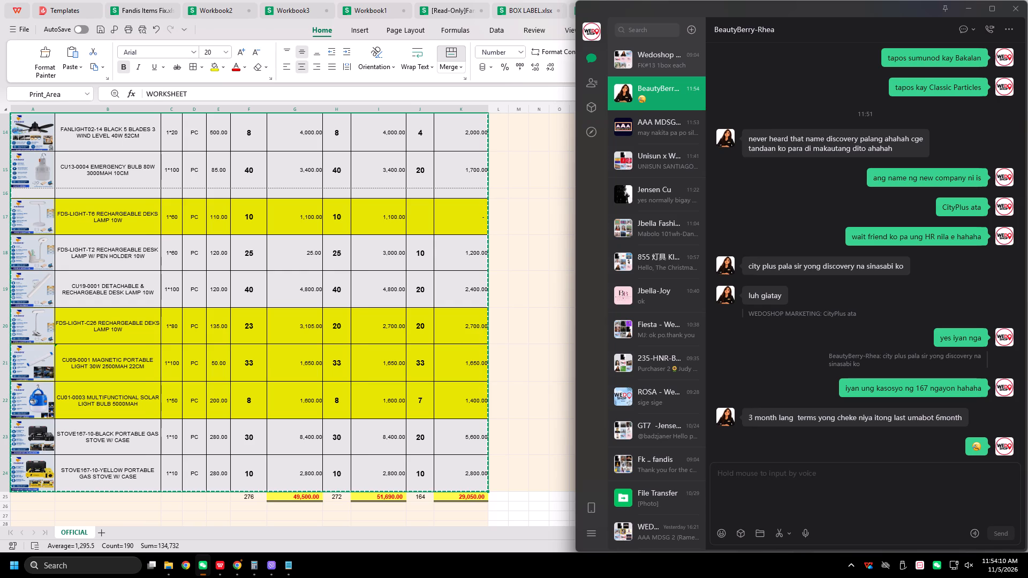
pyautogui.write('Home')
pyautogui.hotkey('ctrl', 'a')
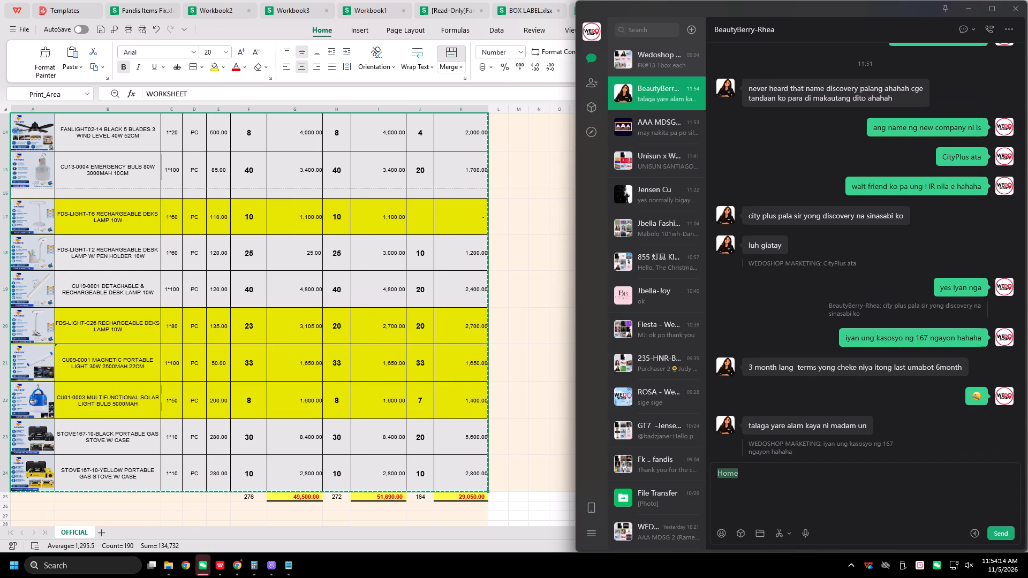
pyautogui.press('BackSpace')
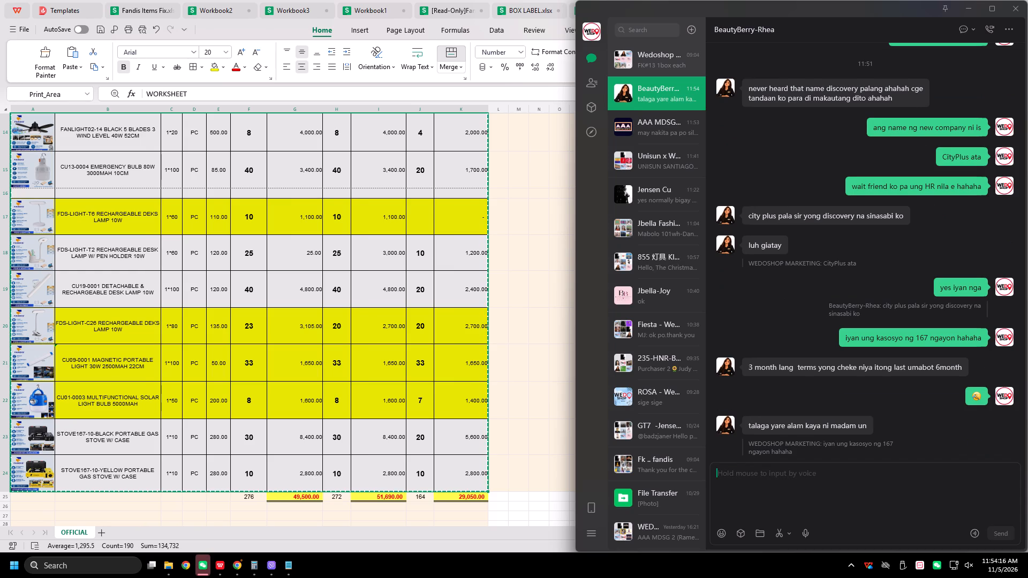
# Send the message "nung na hire ako sinabi ko na yon e" in the BeautyBerry chat.
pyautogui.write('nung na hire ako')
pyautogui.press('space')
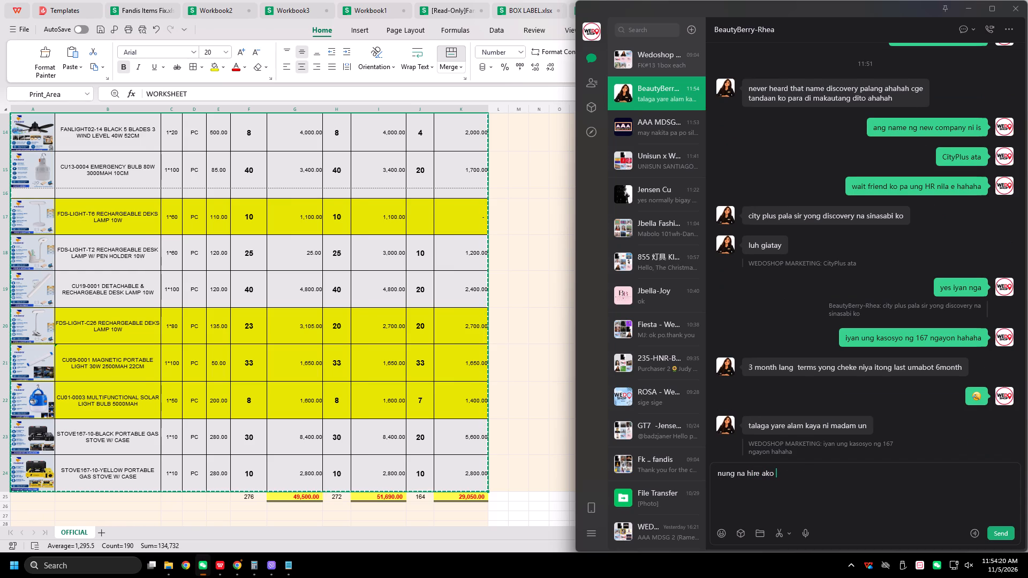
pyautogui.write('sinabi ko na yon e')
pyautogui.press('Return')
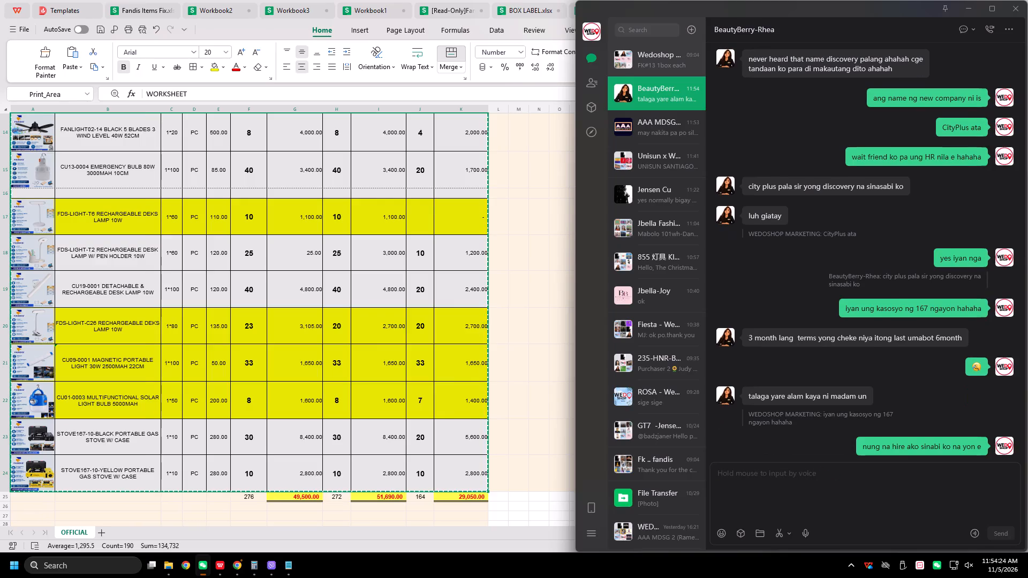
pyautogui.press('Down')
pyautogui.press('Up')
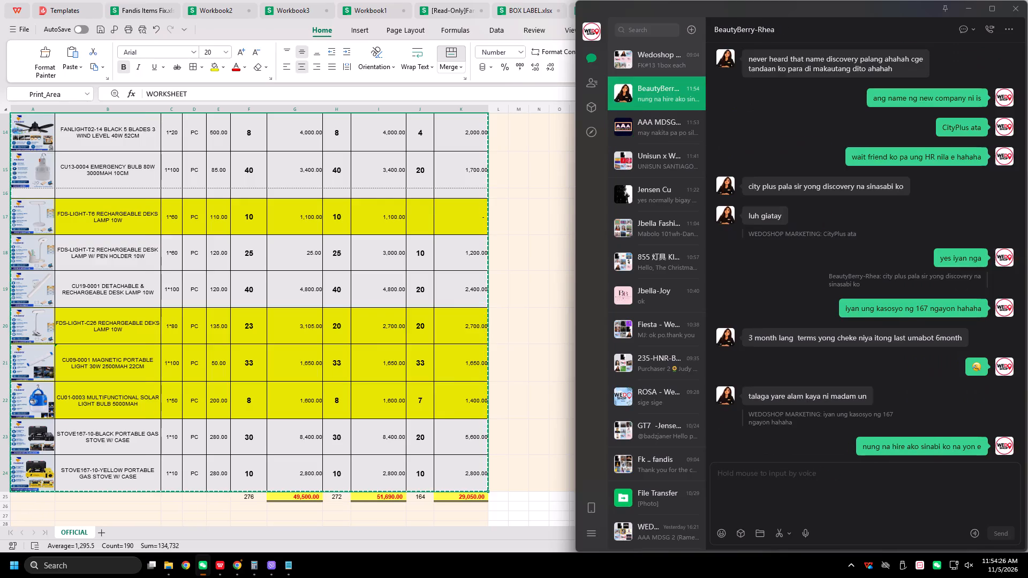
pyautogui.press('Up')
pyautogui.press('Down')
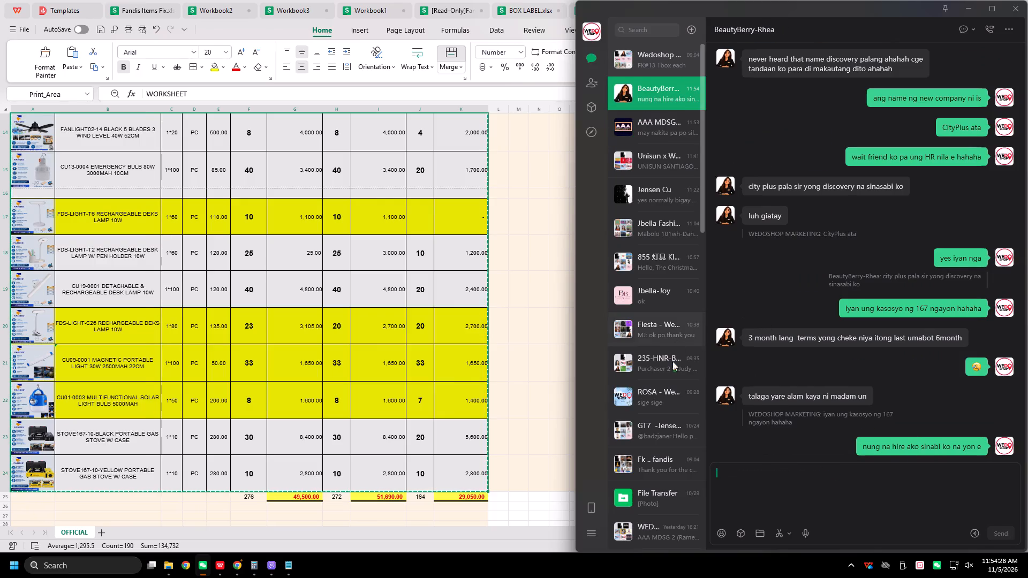
# Search the contacts for yasen and open the Yasen chat.
pyautogui.scroll(-4, 650, 423)
pyautogui.click(641, 30)
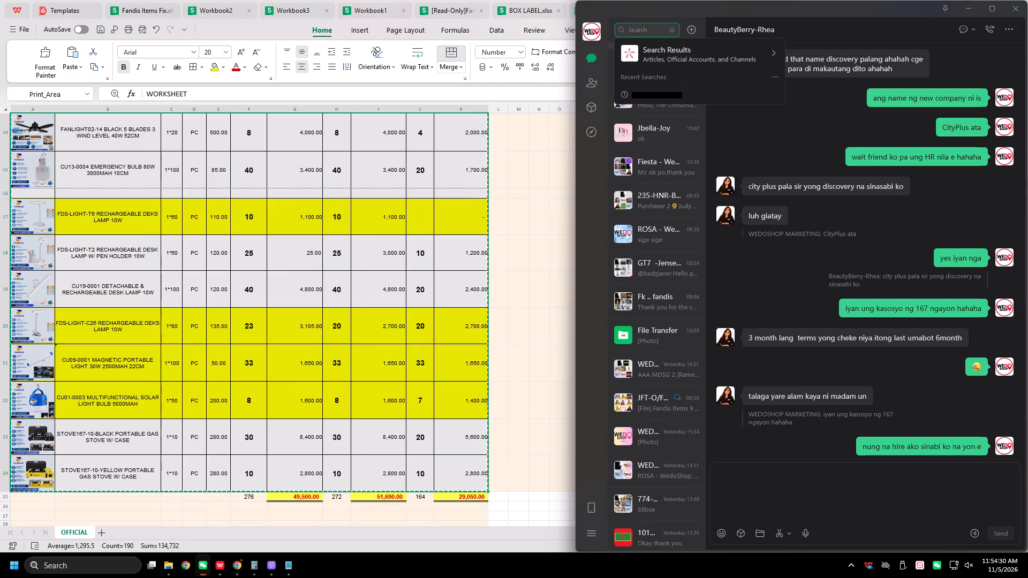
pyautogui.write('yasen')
pyautogui.click(712, 70)
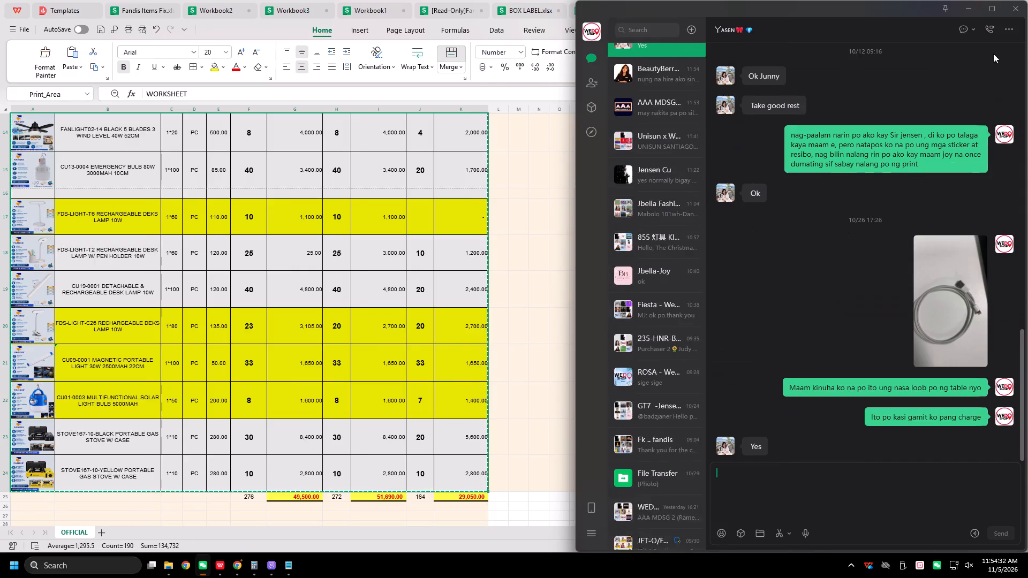
# Find and open the unmarked L043-JBELLA FASHIONDIPITY TRADING group-info screenshot among the media in the Yasen chat history.
pyautogui.click(962, 32)
pyautogui.click(419, 144)
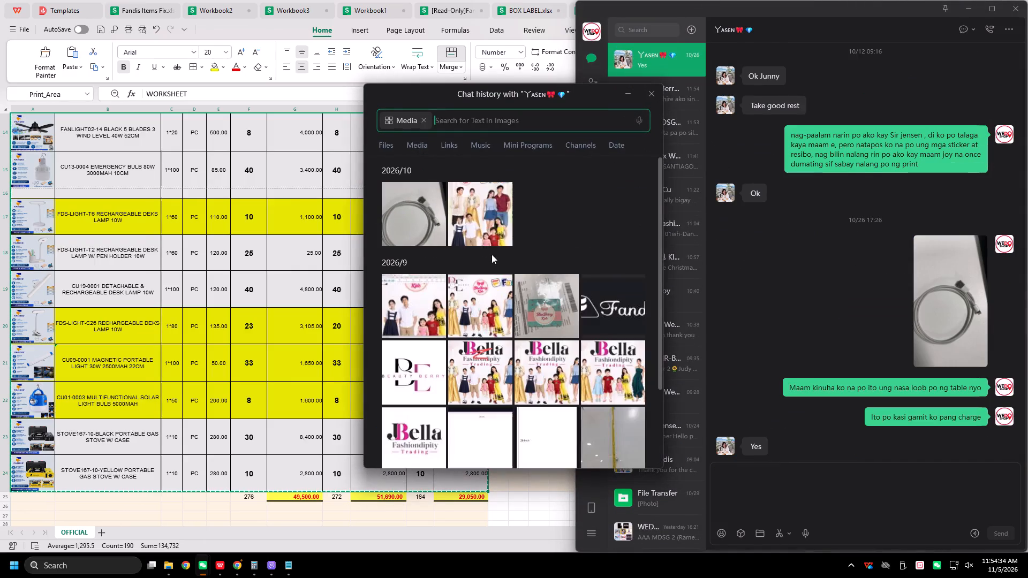
pyautogui.scroll(-10, 504, 250)
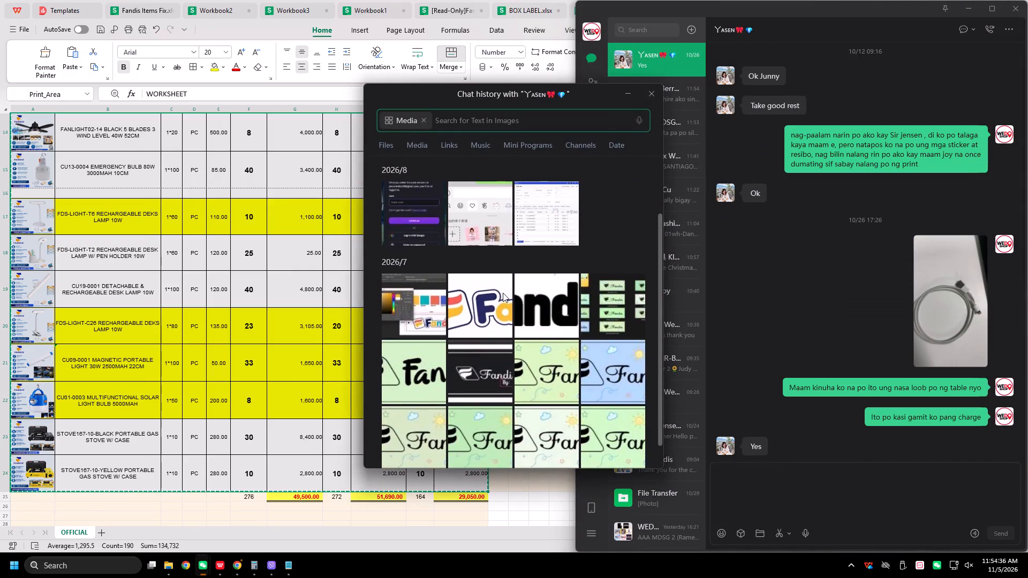
pyautogui.scroll(-10, 488, 236)
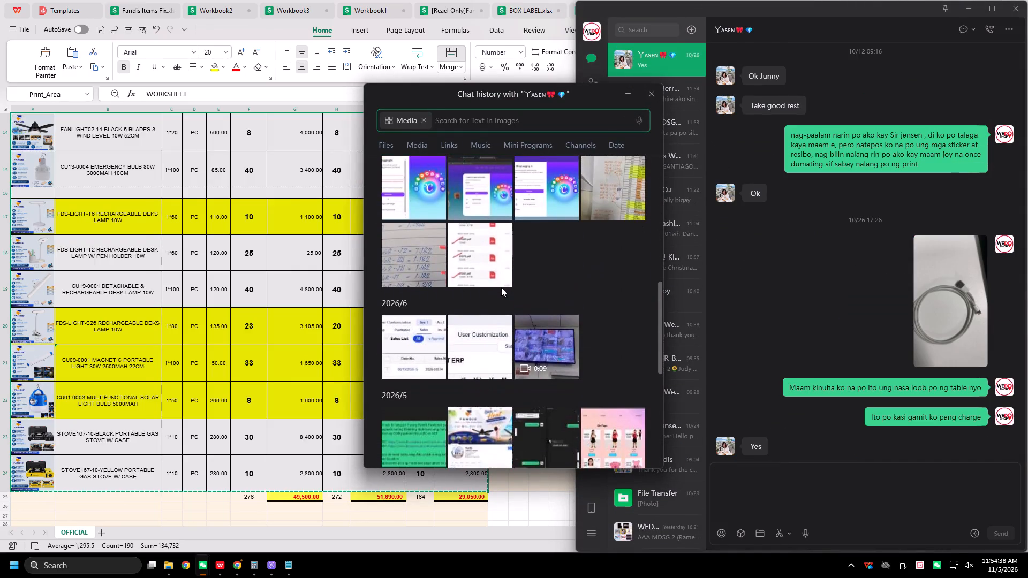
pyautogui.scroll(-4, 503, 293)
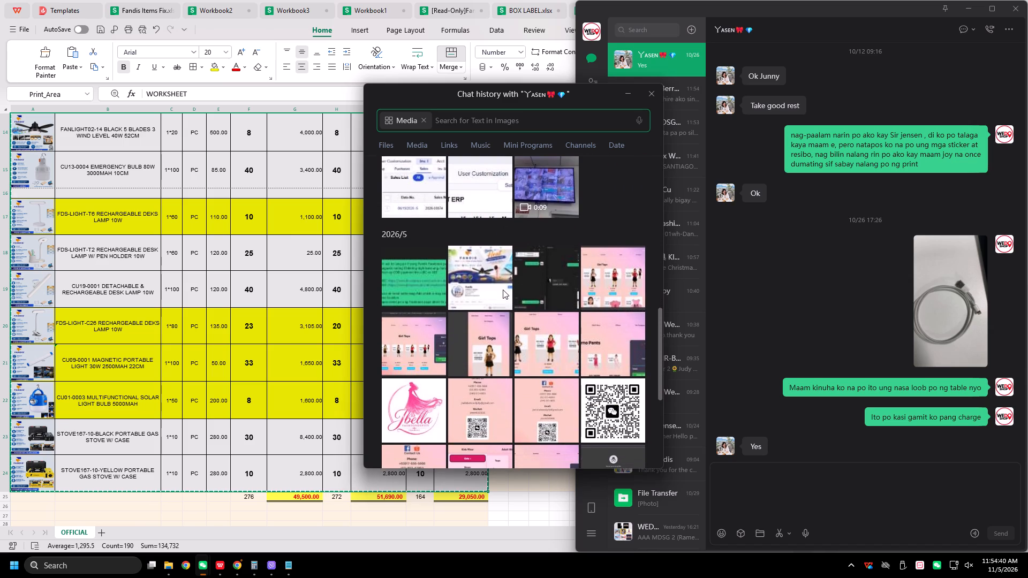
pyautogui.scroll(-11, 503, 290)
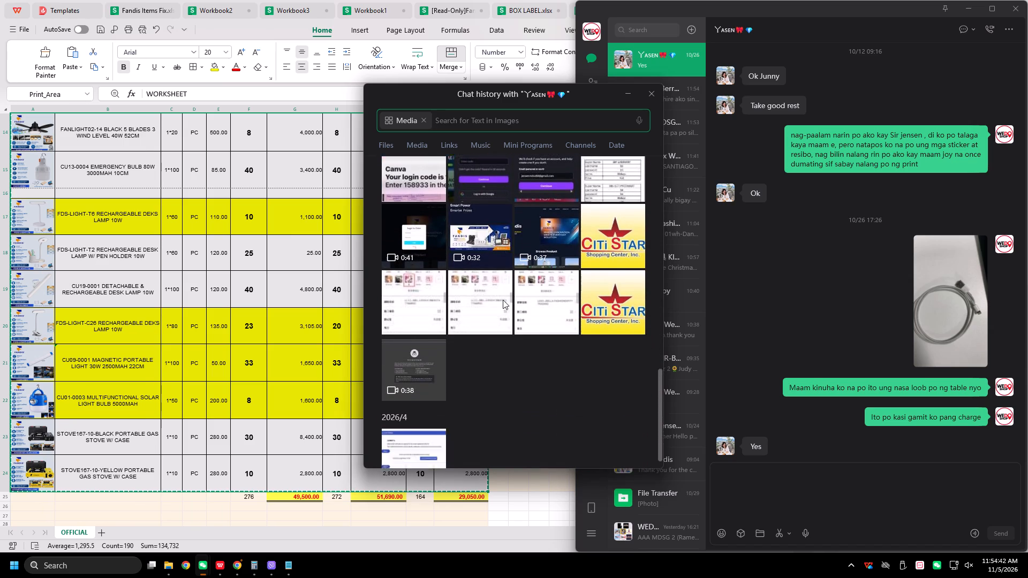
pyautogui.click(422, 271)
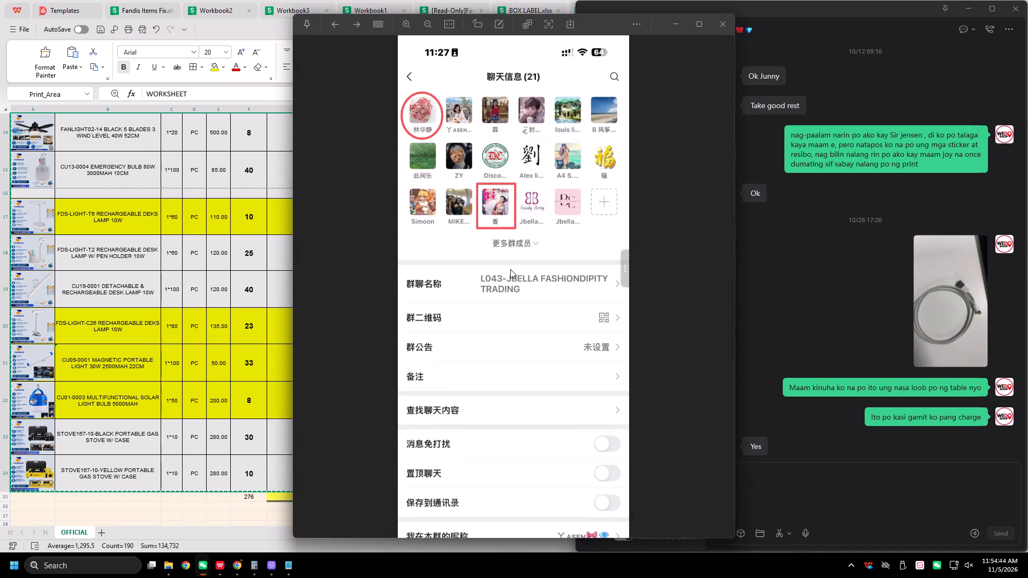
pyautogui.press('Escape')
pyautogui.click(525, 267)
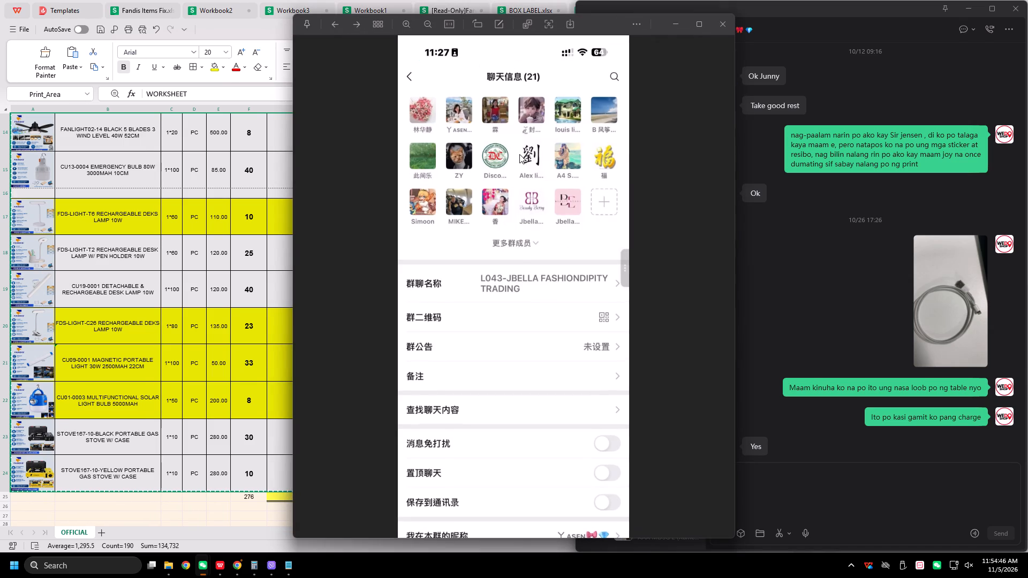
# Copy the unmarked group-info screenshot and send it in the BeautyBerry chat.
pyautogui.rightClick(519, 154)
pyautogui.click(538, 164)
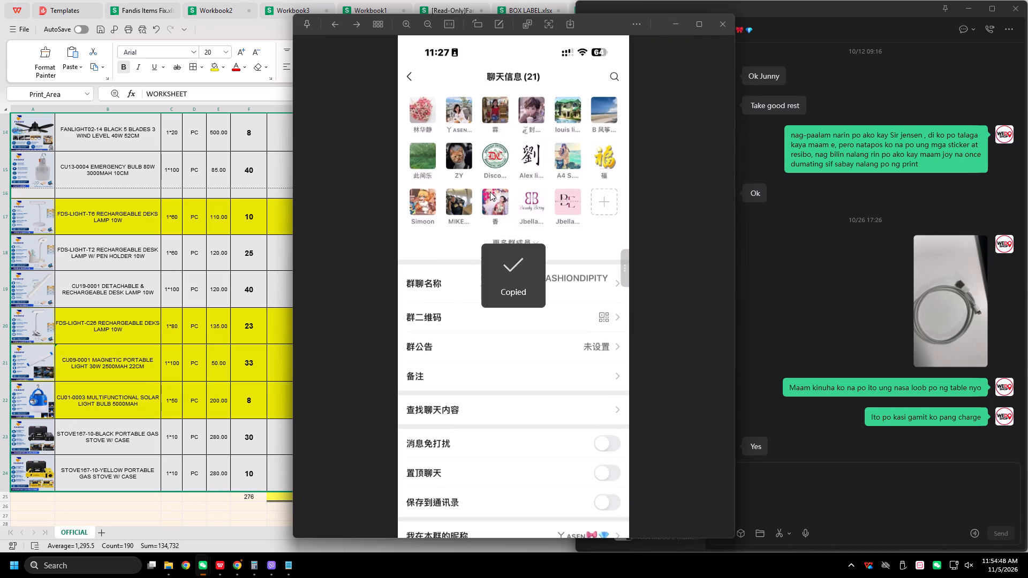
pyautogui.rightClick(458, 253)
pyautogui.click(473, 261)
pyautogui.scroll(5, 605, 162)
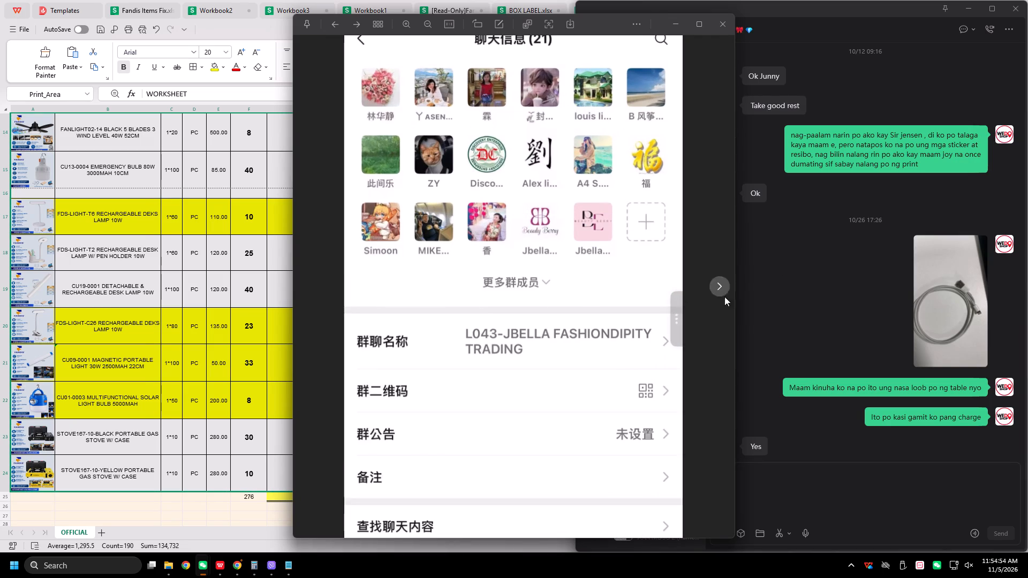
pyautogui.click(811, 300)
pyautogui.click(670, 96)
pyautogui.hotkey('ctrl', 'v')
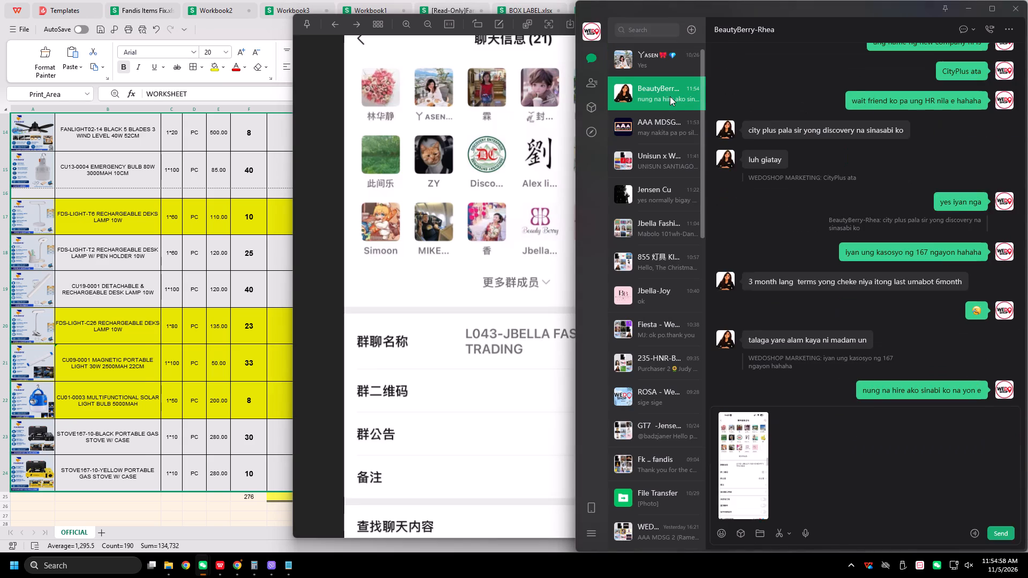
pyautogui.press('Return')
# Enlarge the group-info image just sent to BeautyBerry and capture a 1072 x 844 screenshot region from its heading through the three member rows.
pyautogui.click(468, 166)
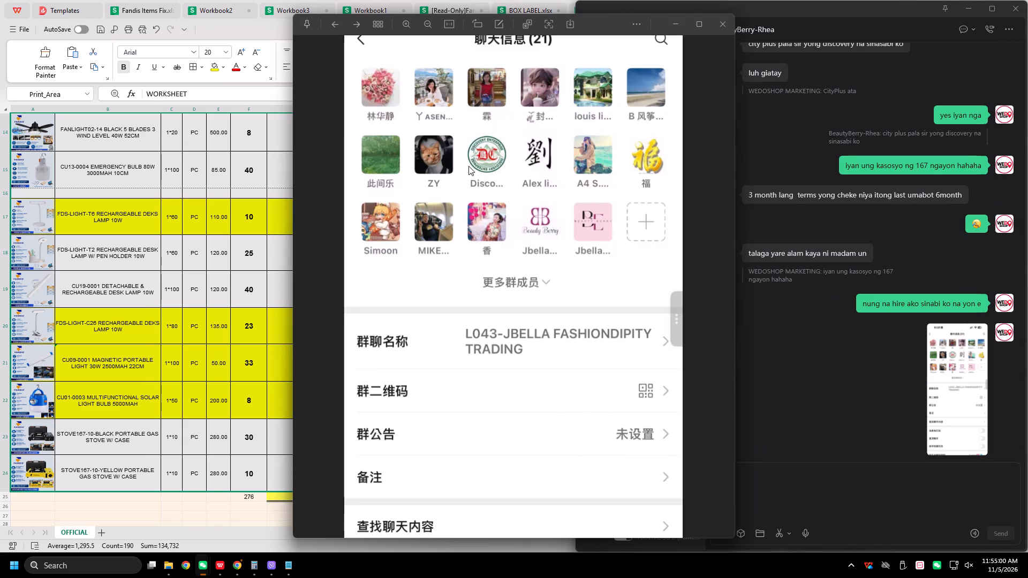
pyautogui.press('Escape')
pyautogui.click(951, 380)
pyautogui.scroll(6, 483, 167)
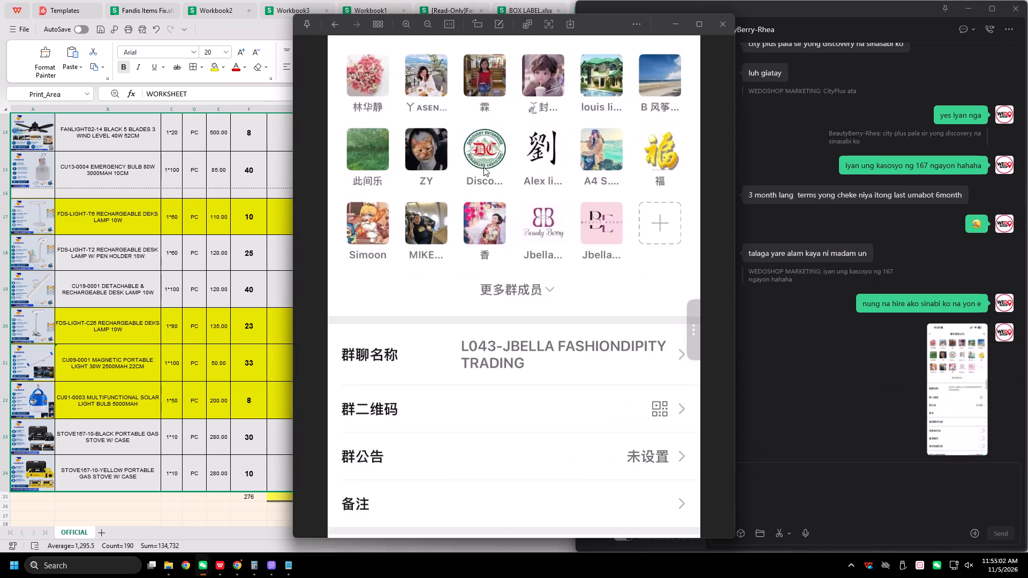
pyautogui.moveTo(449, 119); pyautogui.dragTo(457, 215)
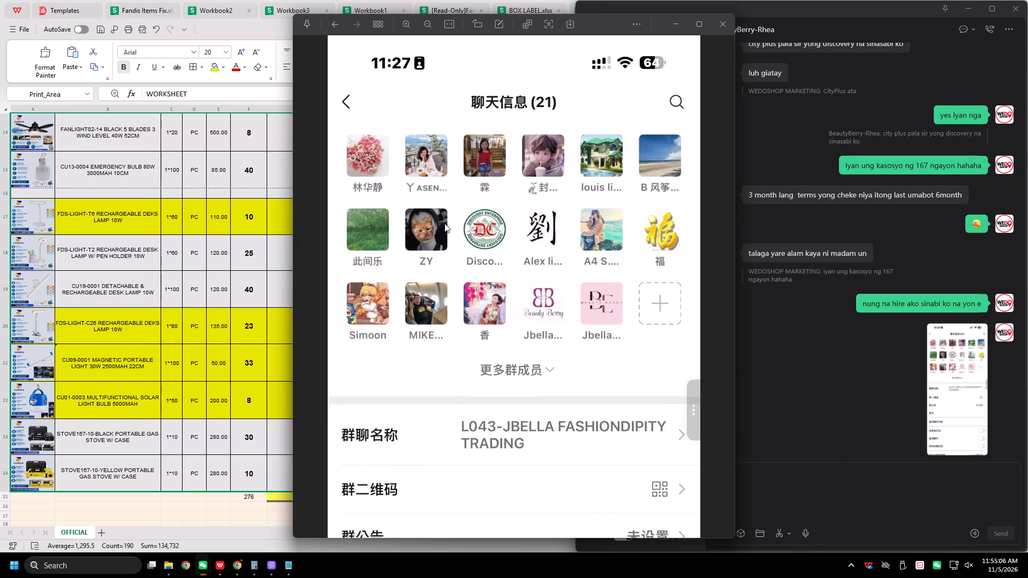
pyautogui.moveTo(597, 26); pyautogui.dragTo(555, 28)
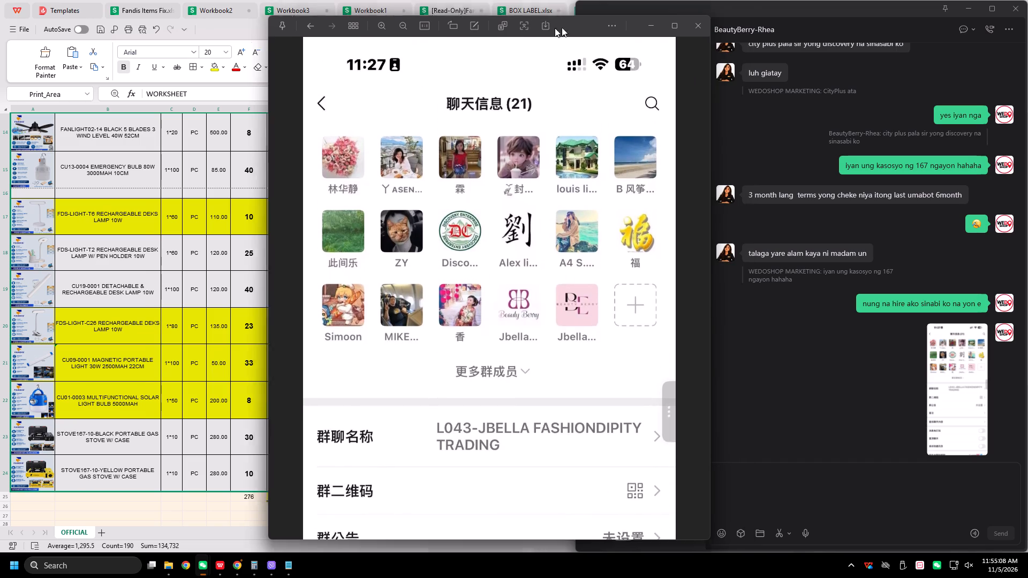
pyautogui.moveTo(555, 28); pyautogui.dragTo(347, 45)
pyautogui.click(452, 44)
pyautogui.scroll(3, 539, 165)
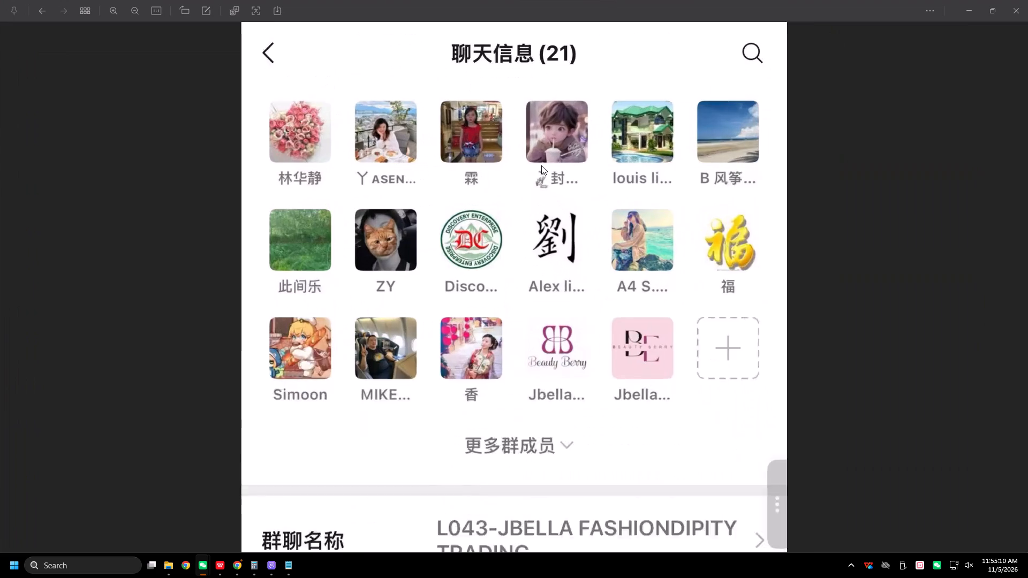
pyautogui.scroll(2, 541, 165)
pyautogui.moveTo(486, 70); pyautogui.dragTo(481, 119)
pyautogui.hotkey('alt', 'a')
pyautogui.moveTo(223, 58); pyautogui.dragTo(796, 509)
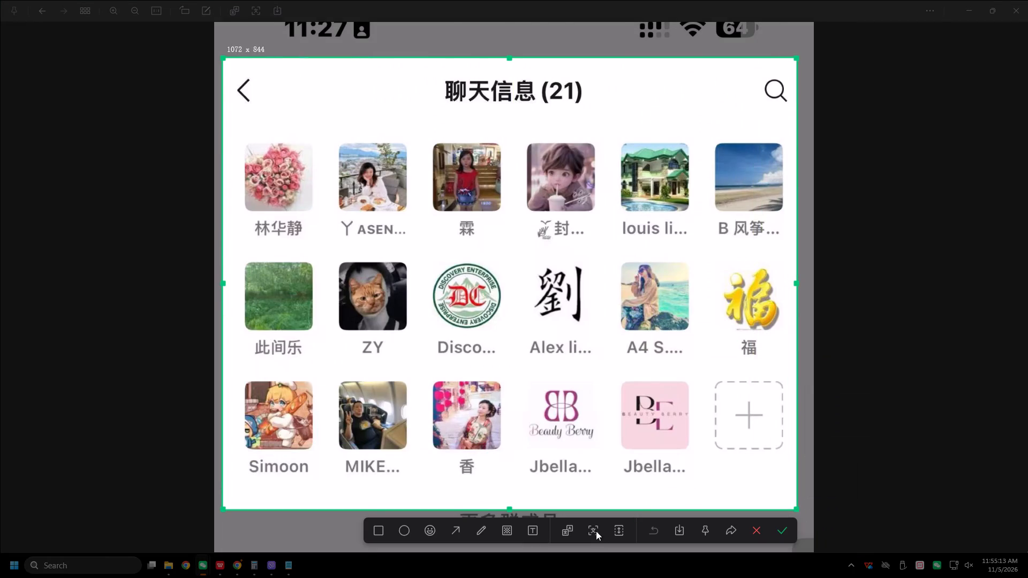
# Add the red text label "Rejean" just above the A4 S.... member's avatar in the captured screenshot.
pyautogui.click(532, 532)
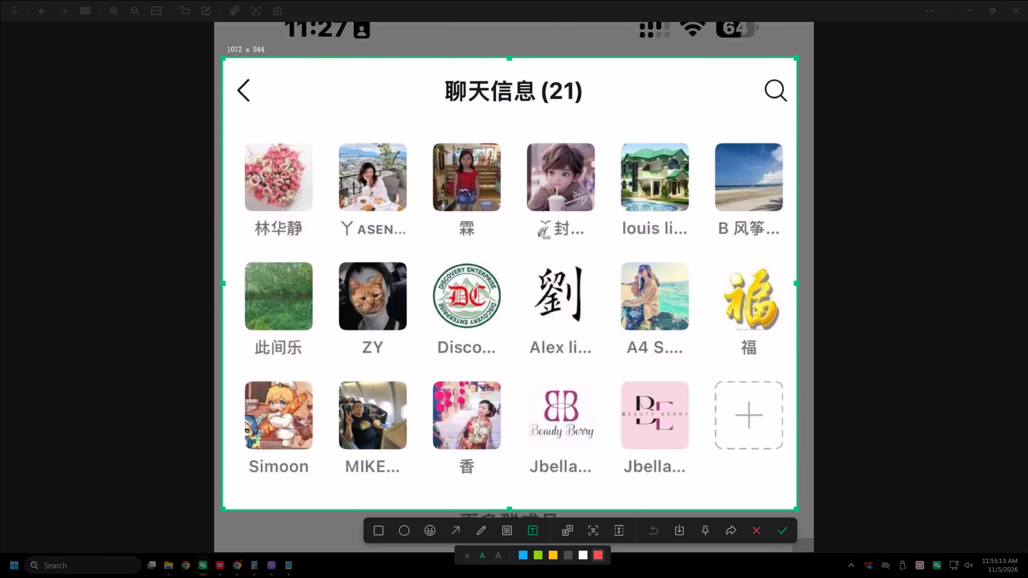
pyautogui.click(624, 258)
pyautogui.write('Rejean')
pyautogui.click(590, 316)
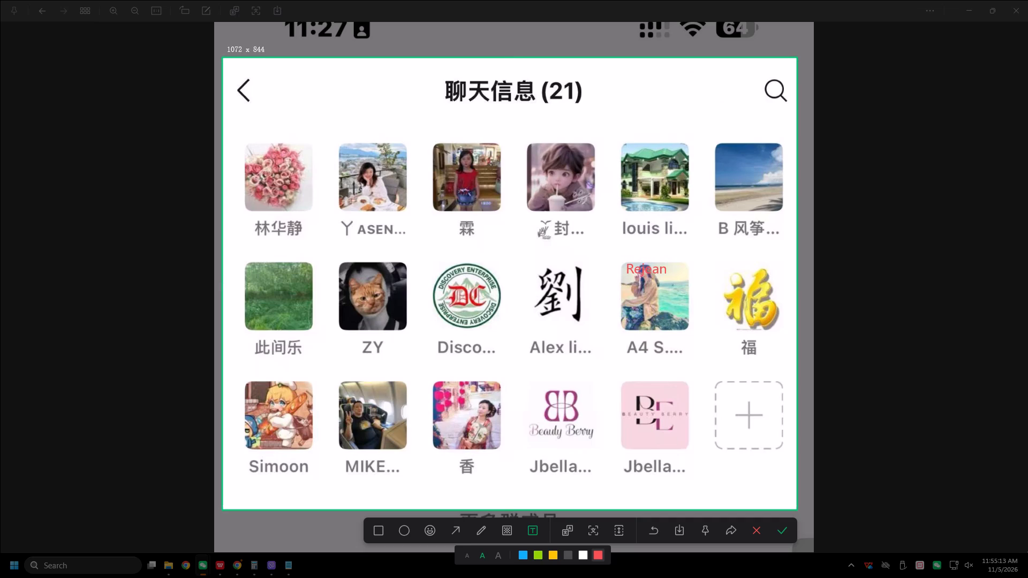
pyautogui.moveTo(641, 271); pyautogui.dragTo(643, 254)
pyautogui.moveTo(643, 254); pyautogui.dragTo(652, 282)
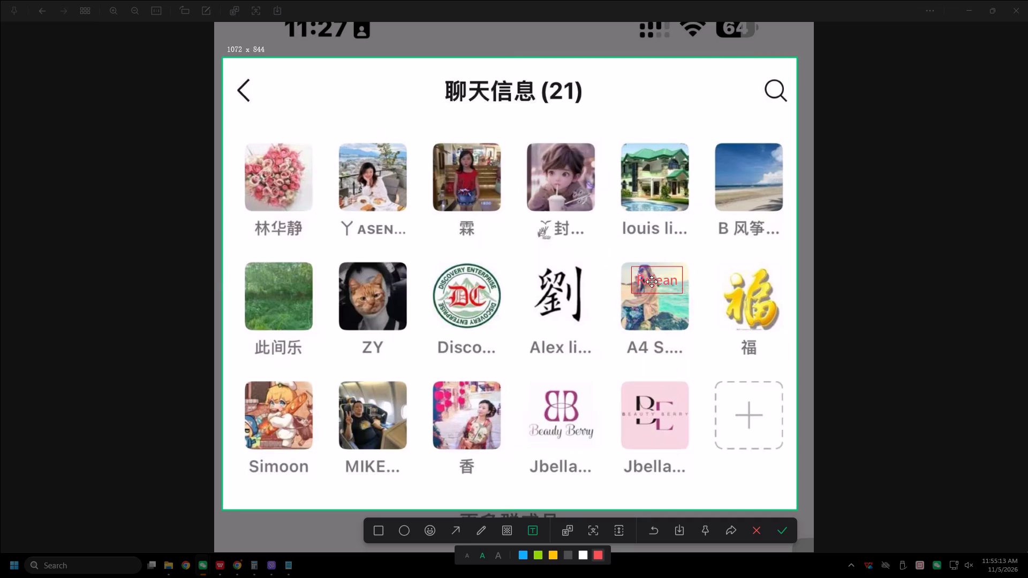
pyautogui.moveTo(652, 282); pyautogui.dragTo(642, 256)
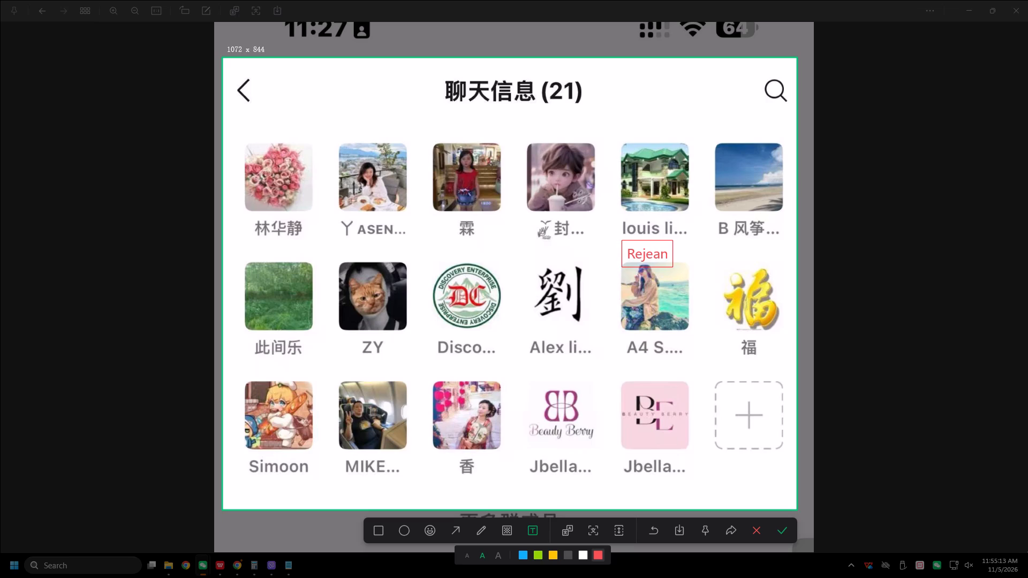
# Add the red text label "Joan" just above the 香 member's avatar in the captured screenshot.
pyautogui.click(441, 364)
pyautogui.moveTo(432, 363); pyautogui.dragTo(481, 379)
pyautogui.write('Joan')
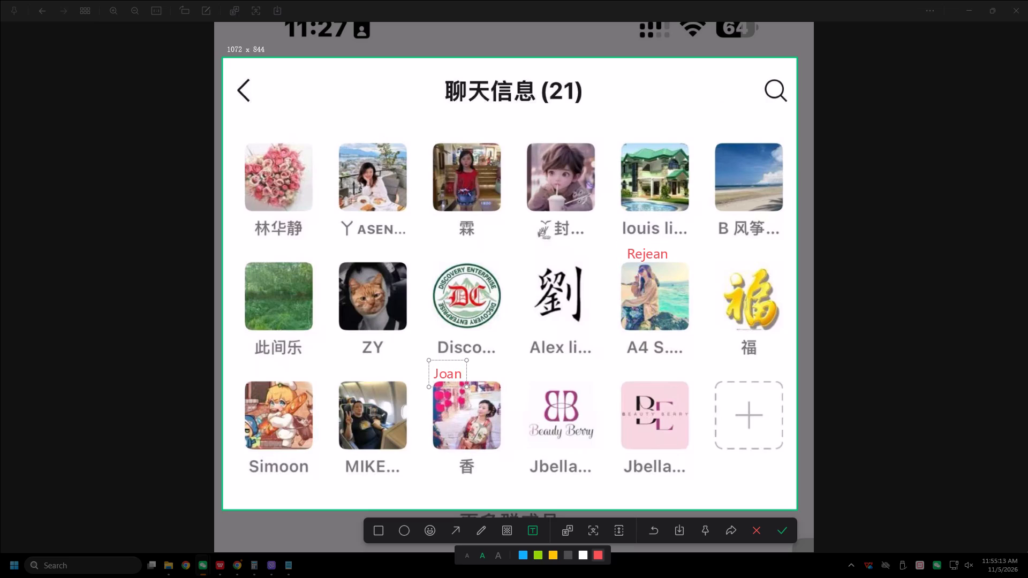
pyautogui.click(533, 362)
pyautogui.moveTo(458, 374); pyautogui.dragTo(474, 371)
# Add the one-line red text label "nakalimutan ko name" above the green-house avatar, beside the 聊天信息 (21) heading.
pyautogui.click(725, 130)
pyautogui.click(731, 129)
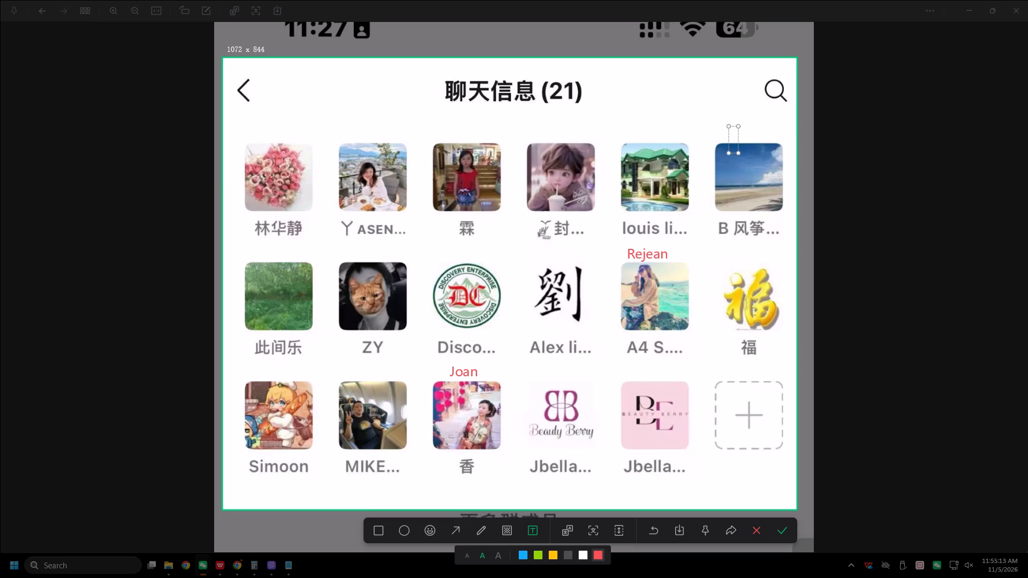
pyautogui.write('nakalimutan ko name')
pyautogui.click(730, 126)
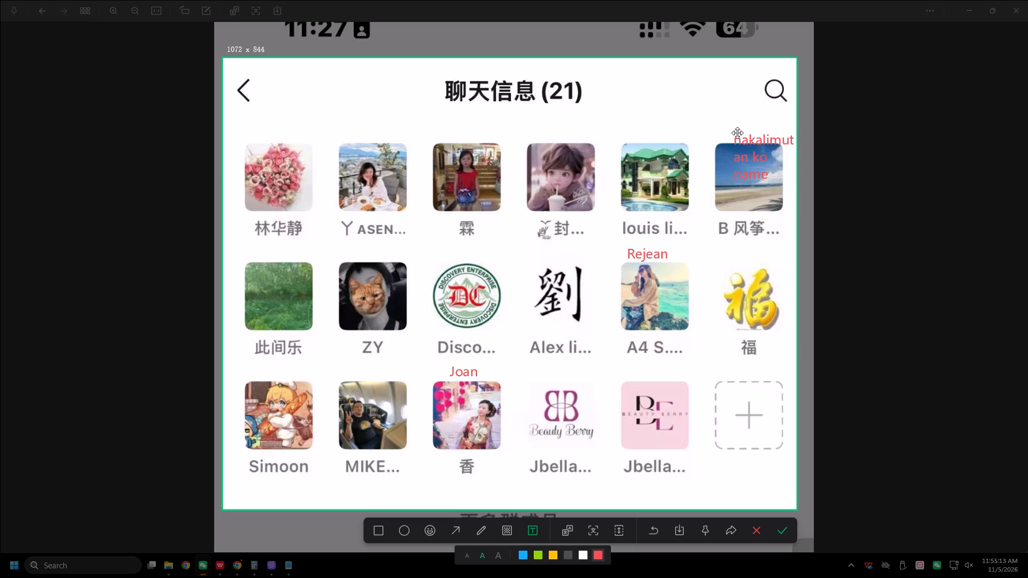
pyautogui.moveTo(752, 140); pyautogui.dragTo(647, 116)
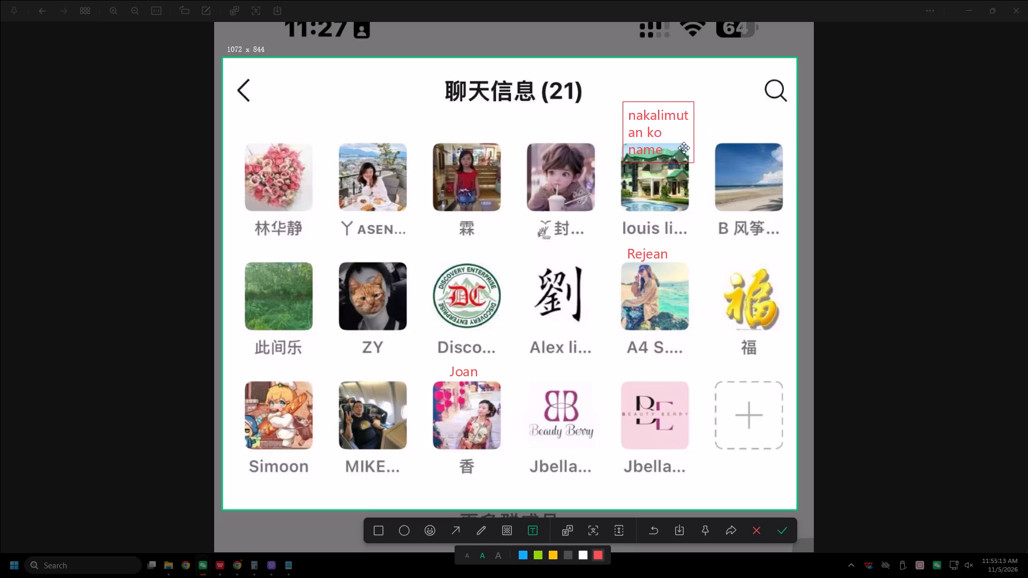
pyautogui.doubleClick(656, 133)
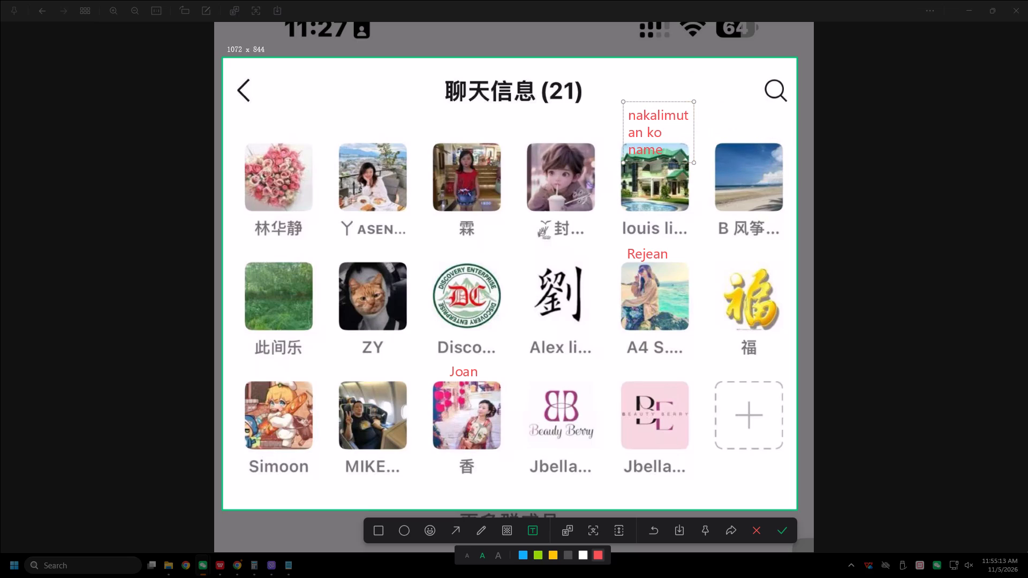
pyautogui.hotkey('ctrl', 'a')
pyautogui.hotkey('ctrl', 'x')
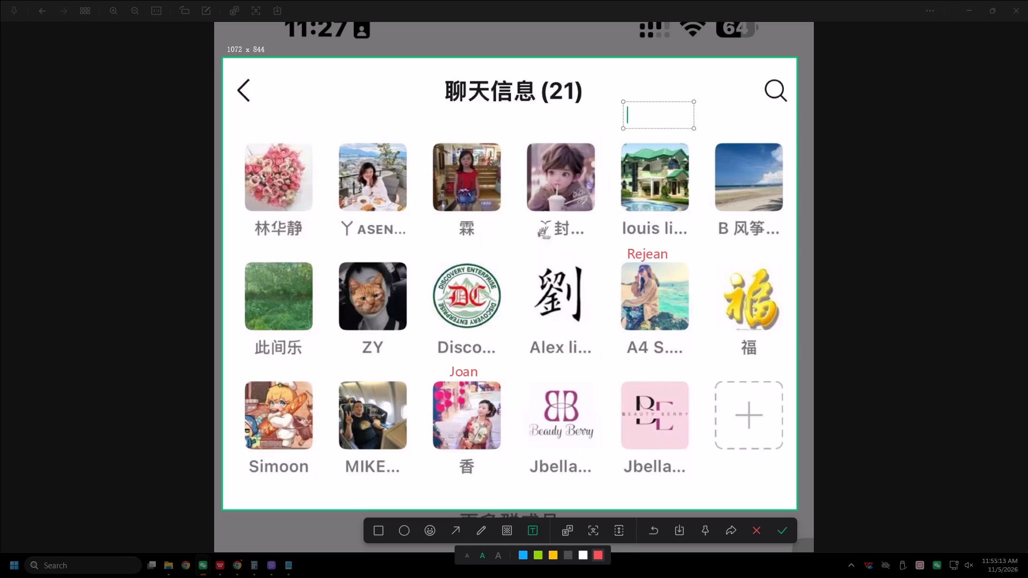
pyautogui.moveTo(613, 90); pyautogui.dragTo(721, 113)
pyautogui.moveTo(622, 87); pyautogui.dragTo(702, 101)
pyautogui.hotkey('ctrl', 'v')
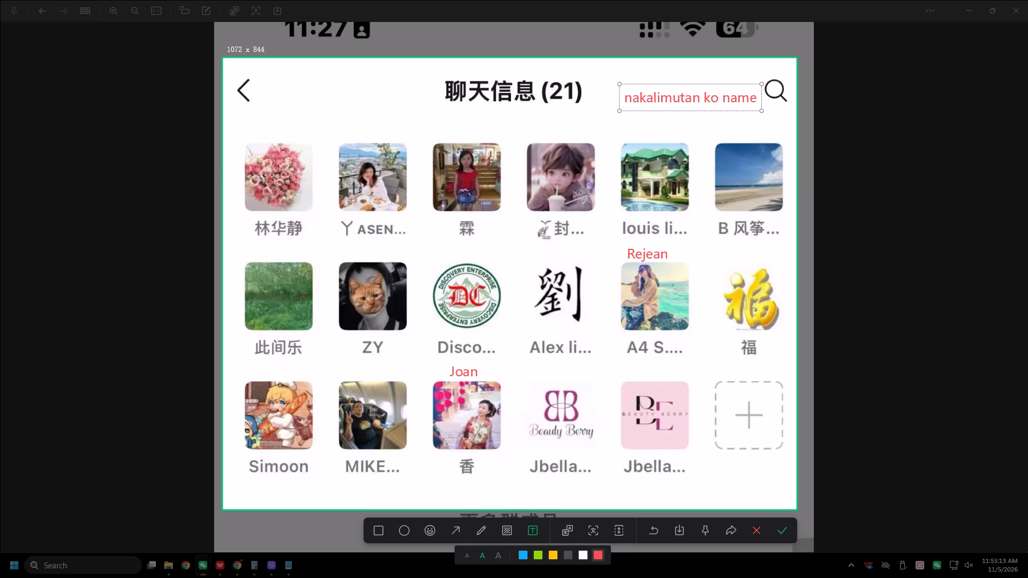
pyautogui.click(697, 121)
pyautogui.moveTo(713, 96); pyautogui.dragTo(698, 104)
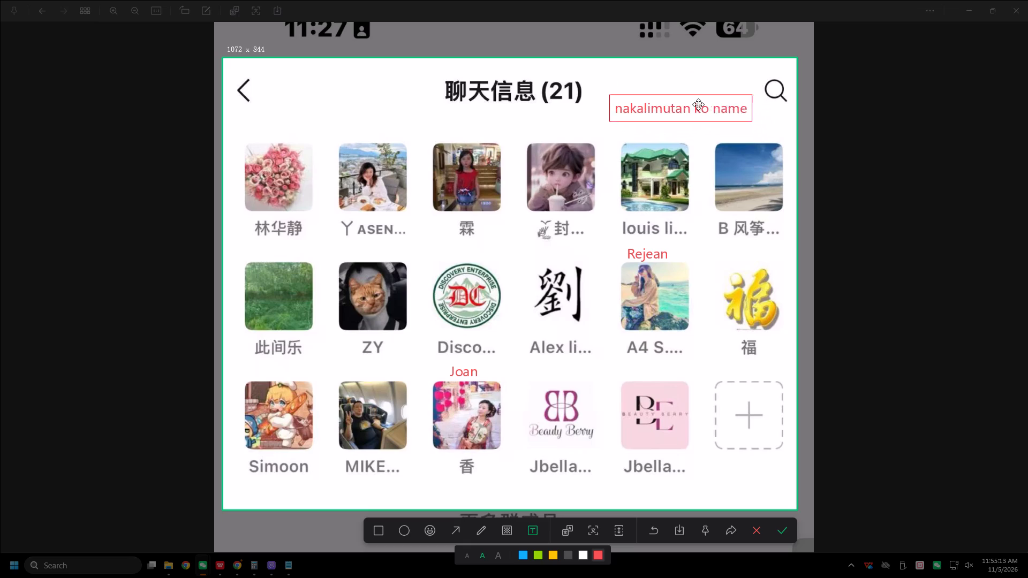
pyautogui.moveTo(698, 104); pyautogui.dragTo(691, 101)
# Draw three red arrows on the captured screenshot pointing to the beach avatar, the A4 S.... avatar and the 香 avatar beside their labels.
pyautogui.click(455, 531)
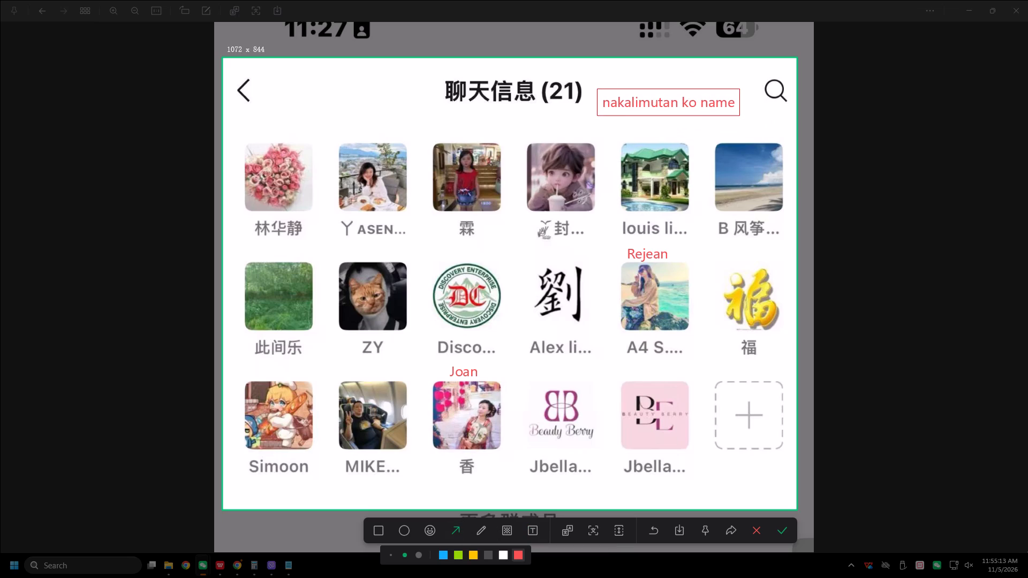
pyautogui.moveTo(712, 123); pyautogui.dragTo(720, 135)
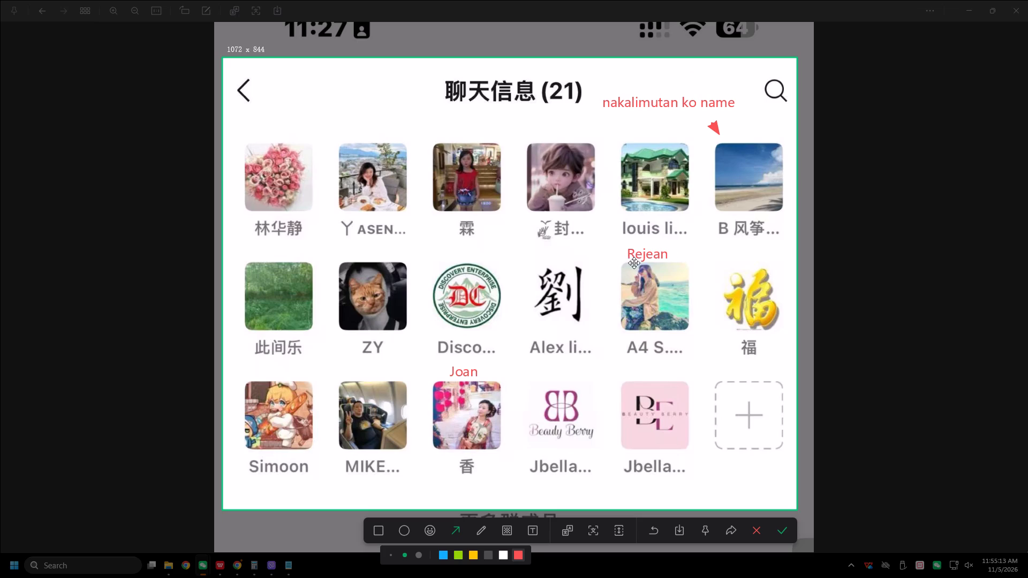
pyautogui.moveTo(618, 261); pyautogui.dragTo(635, 278)
pyautogui.moveTo(483, 373); pyautogui.dragTo(476, 396)
# Finish the annotated screenshot, send it to the BeautyBerry chat, and check the sent image enlarged before closing it.
pyautogui.click(782, 533)
pyautogui.click(921, 513)
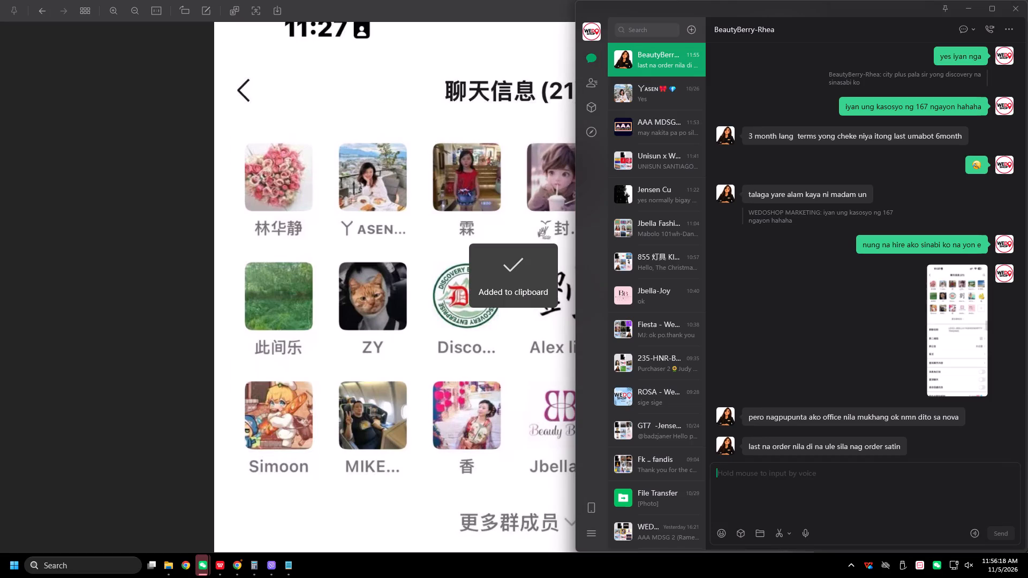
pyautogui.click(798, 504)
pyautogui.hotkey('ctrl', 'v')
pyautogui.press('Return')
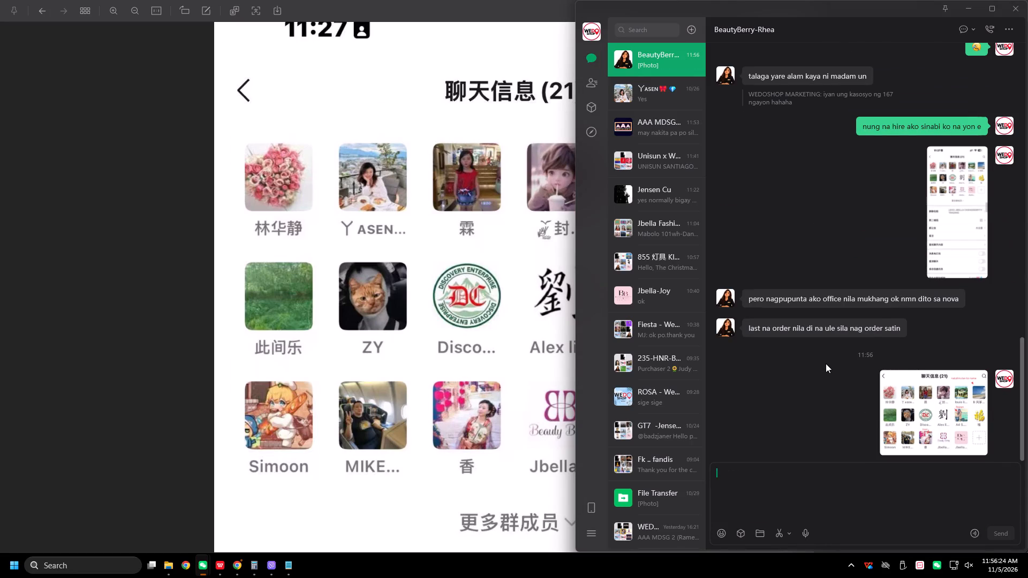
pyautogui.click(935, 408)
pyautogui.click(484, 287)
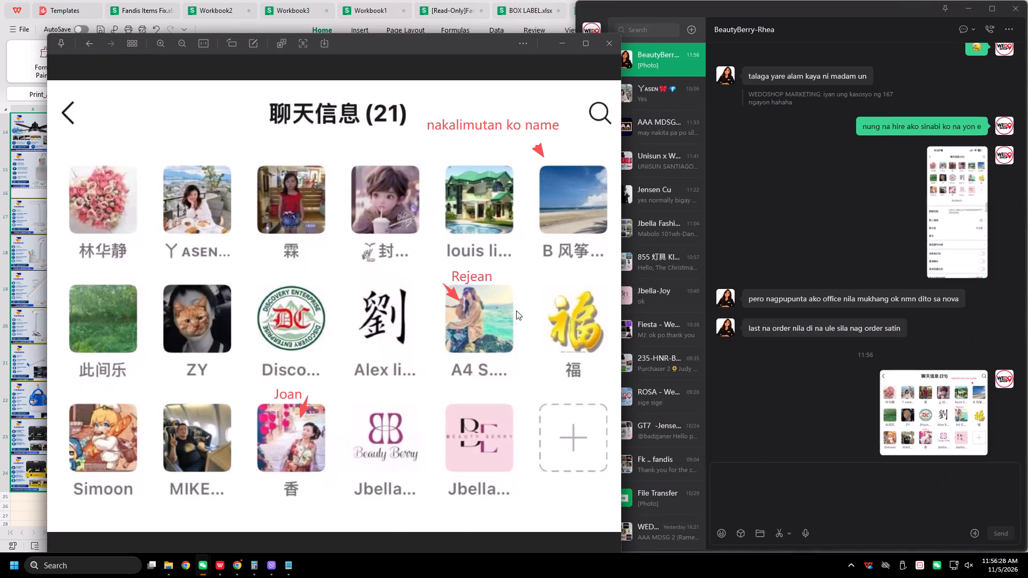
pyautogui.press('Escape')
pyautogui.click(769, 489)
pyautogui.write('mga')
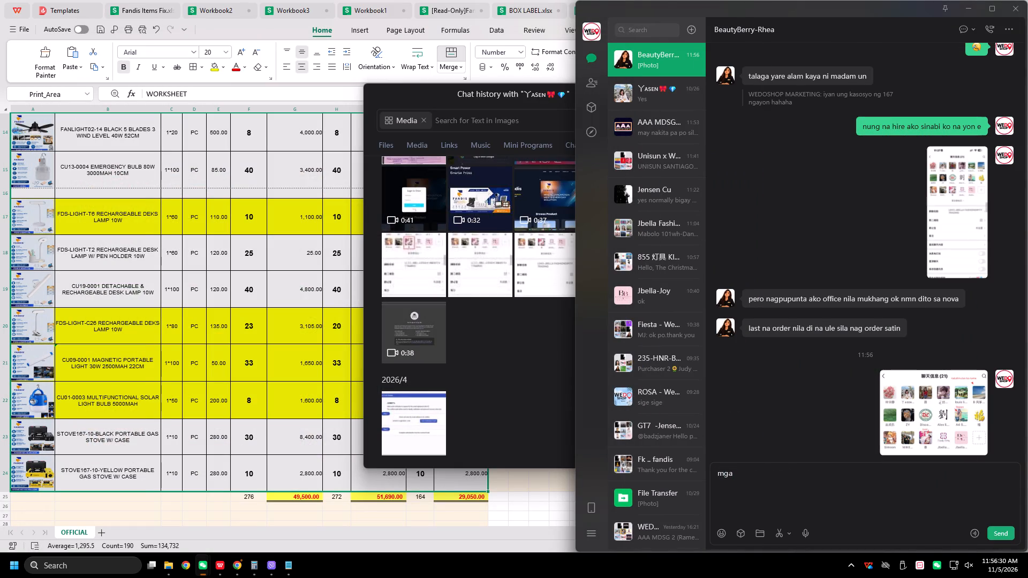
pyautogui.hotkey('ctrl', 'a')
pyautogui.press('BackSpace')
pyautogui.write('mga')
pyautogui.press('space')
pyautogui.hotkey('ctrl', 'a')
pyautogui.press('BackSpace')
# Send BeautyBerry the message "ung Joan dati akong favourite nyan jusko".
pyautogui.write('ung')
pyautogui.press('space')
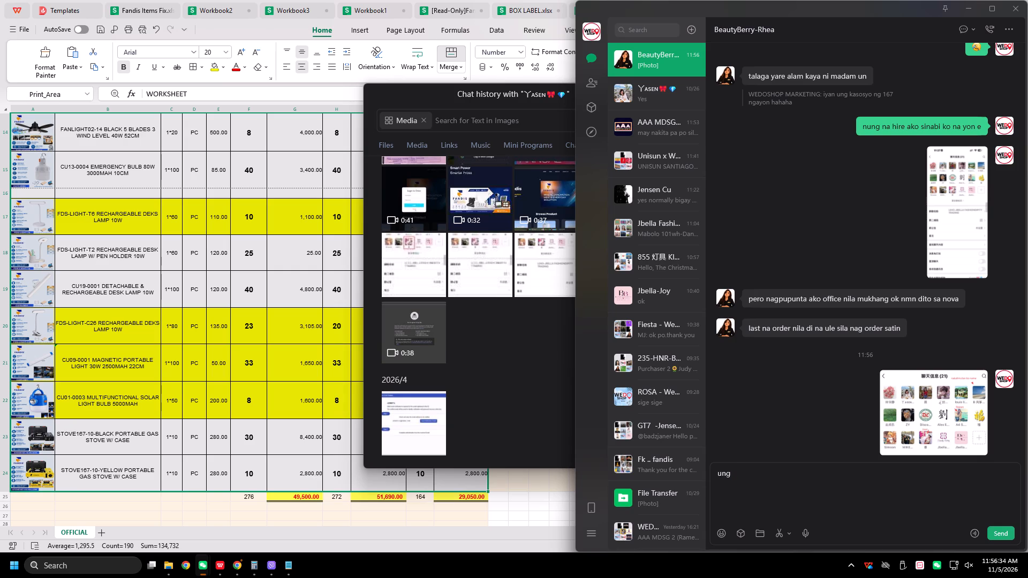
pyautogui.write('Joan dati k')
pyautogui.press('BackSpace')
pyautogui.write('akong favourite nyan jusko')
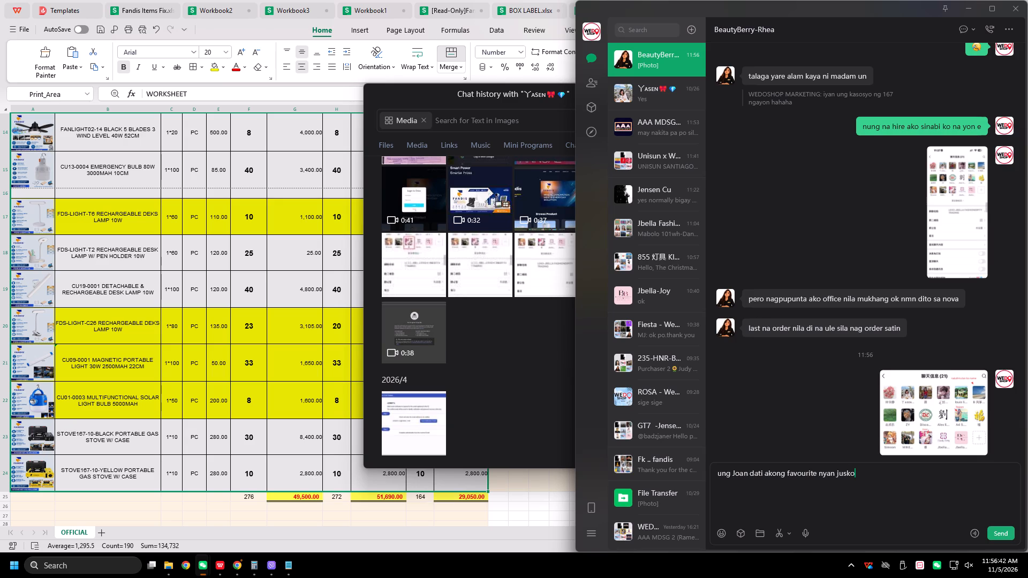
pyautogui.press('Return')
# Send BeautyBerry the messages "purchasing palang ako ayaw nya akong umaalis sa tabi nya" and "hahaha".
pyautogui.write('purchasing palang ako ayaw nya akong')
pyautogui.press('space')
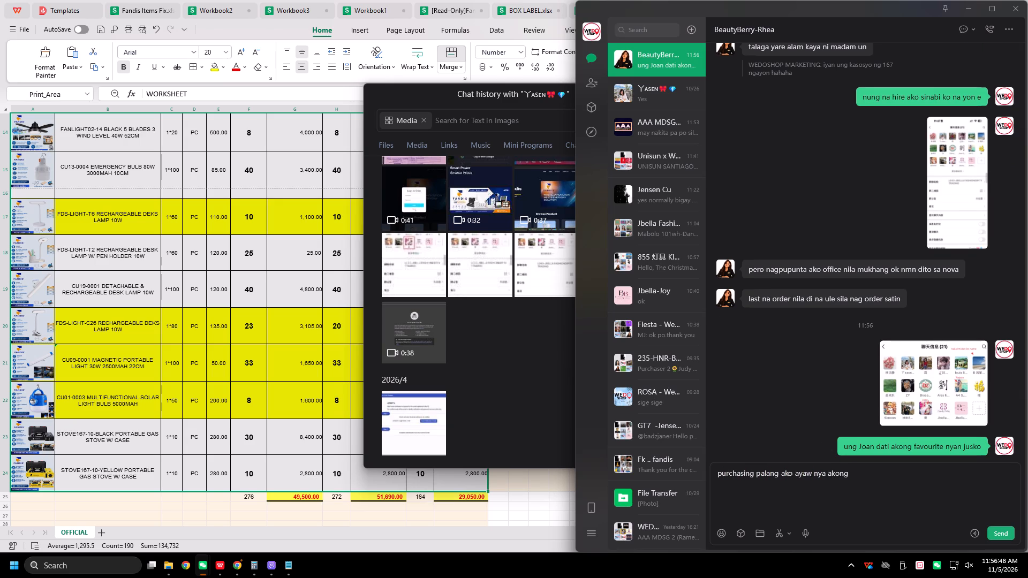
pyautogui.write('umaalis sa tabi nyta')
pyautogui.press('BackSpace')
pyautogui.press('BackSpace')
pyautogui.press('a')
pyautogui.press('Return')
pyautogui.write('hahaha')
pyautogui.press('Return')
# Send BeautyBerry the message "ung Ung rejean nakasama ko yan sa 167/Divimart tapos nakasama ko ulit sya sa last company".
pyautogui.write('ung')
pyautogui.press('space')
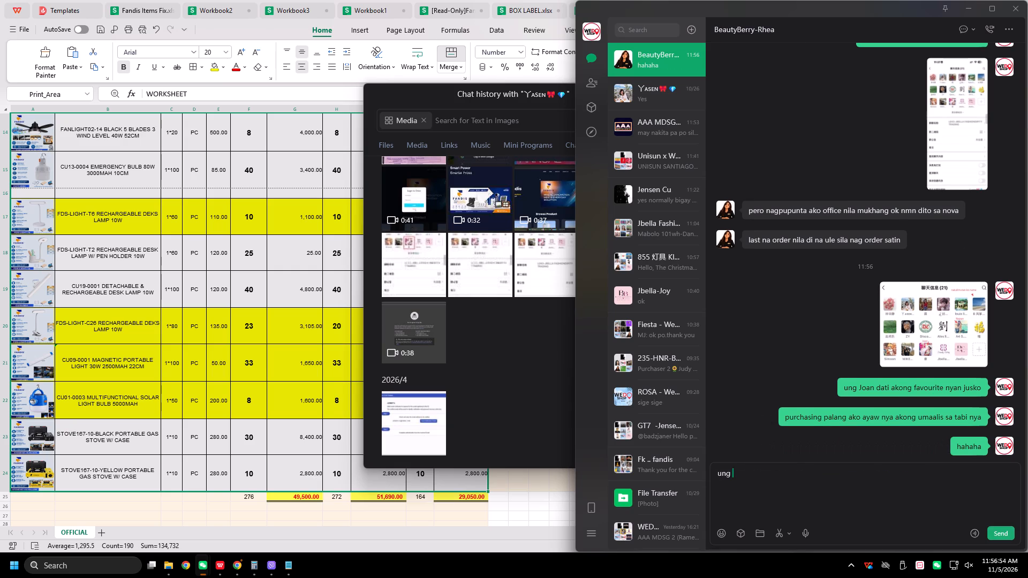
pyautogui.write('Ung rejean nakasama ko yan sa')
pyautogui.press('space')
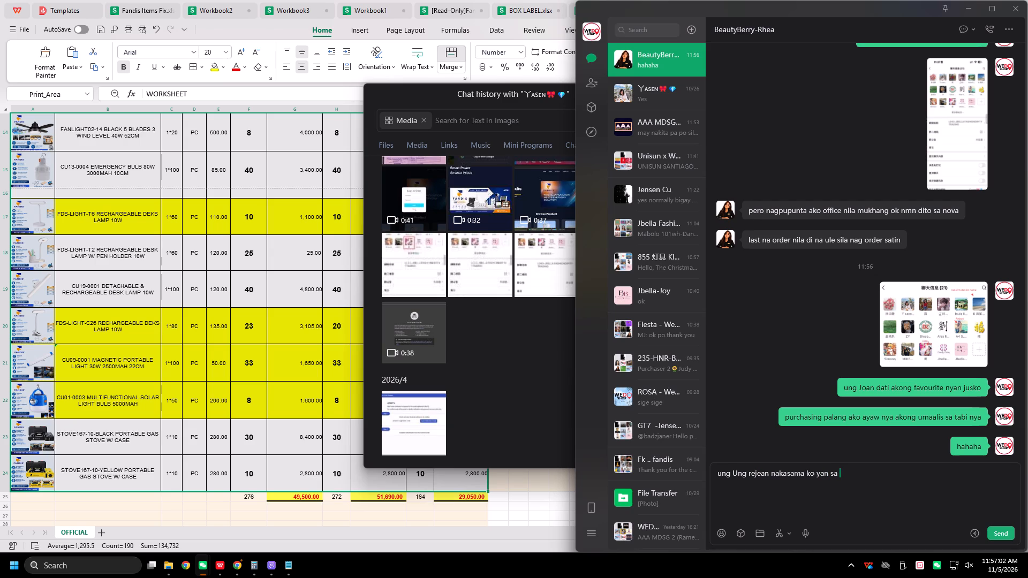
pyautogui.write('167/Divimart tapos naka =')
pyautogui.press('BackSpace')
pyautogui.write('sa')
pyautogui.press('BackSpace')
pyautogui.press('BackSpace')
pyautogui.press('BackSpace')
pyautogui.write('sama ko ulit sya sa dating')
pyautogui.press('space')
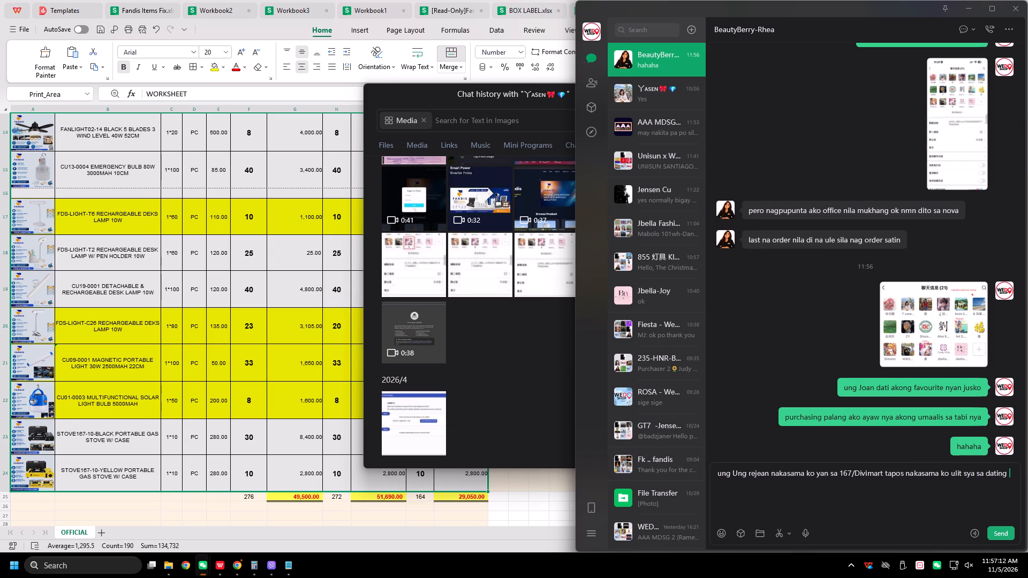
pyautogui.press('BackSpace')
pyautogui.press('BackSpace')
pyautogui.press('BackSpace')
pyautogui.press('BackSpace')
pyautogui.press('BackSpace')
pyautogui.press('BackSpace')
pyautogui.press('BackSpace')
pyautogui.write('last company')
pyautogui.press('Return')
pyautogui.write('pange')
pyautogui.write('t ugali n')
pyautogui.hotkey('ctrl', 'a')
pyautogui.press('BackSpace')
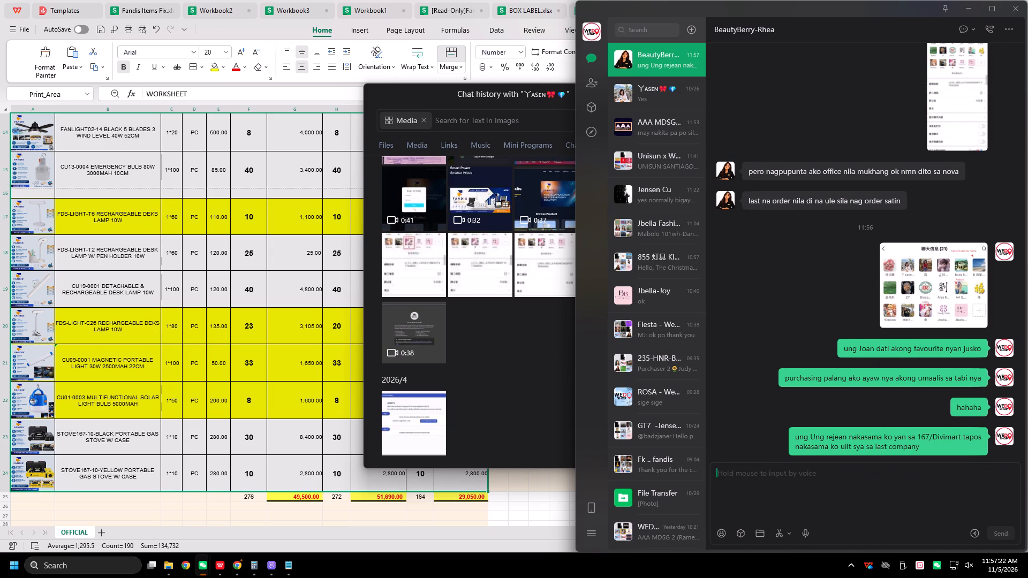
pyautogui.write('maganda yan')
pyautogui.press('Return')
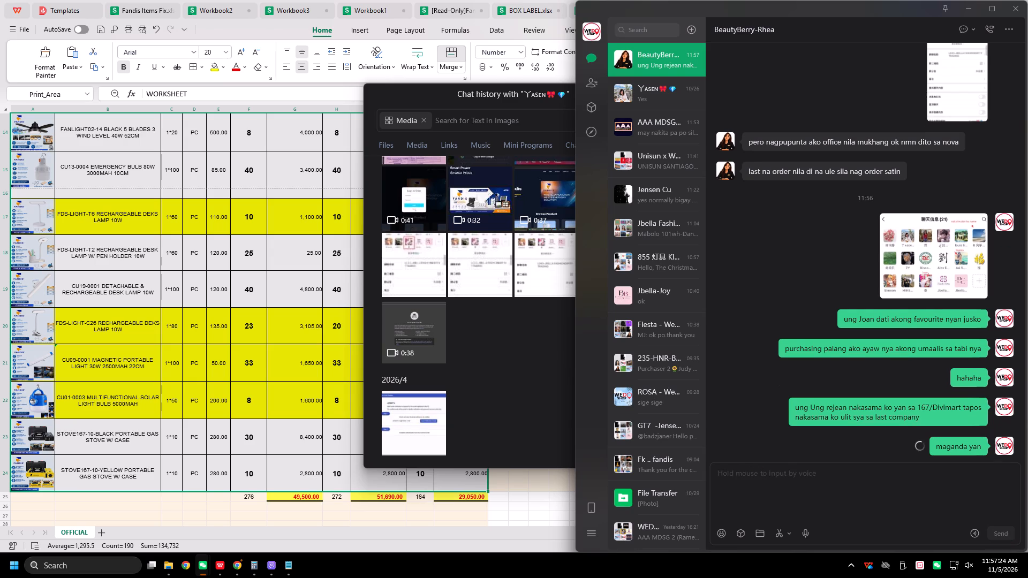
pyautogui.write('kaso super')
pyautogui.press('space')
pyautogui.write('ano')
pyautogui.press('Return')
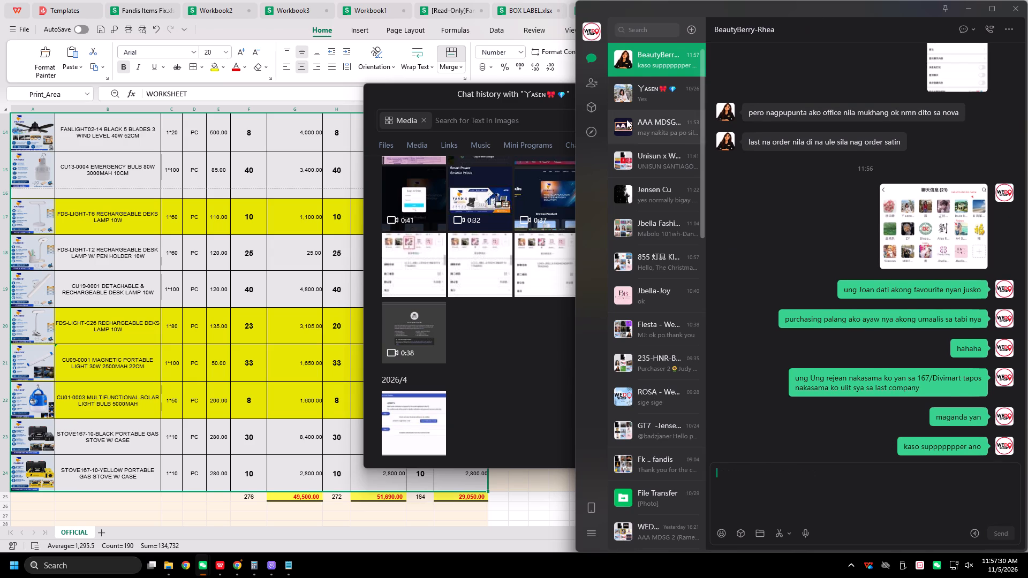
# Close the chat history window and, in the AAA MDSG 2 chat, quote the last sent worksheet image with "Bale sir ito po ung final revision po".
pyautogui.click(649, 131)
pyautogui.click(529, 356)
pyautogui.press('Escape')
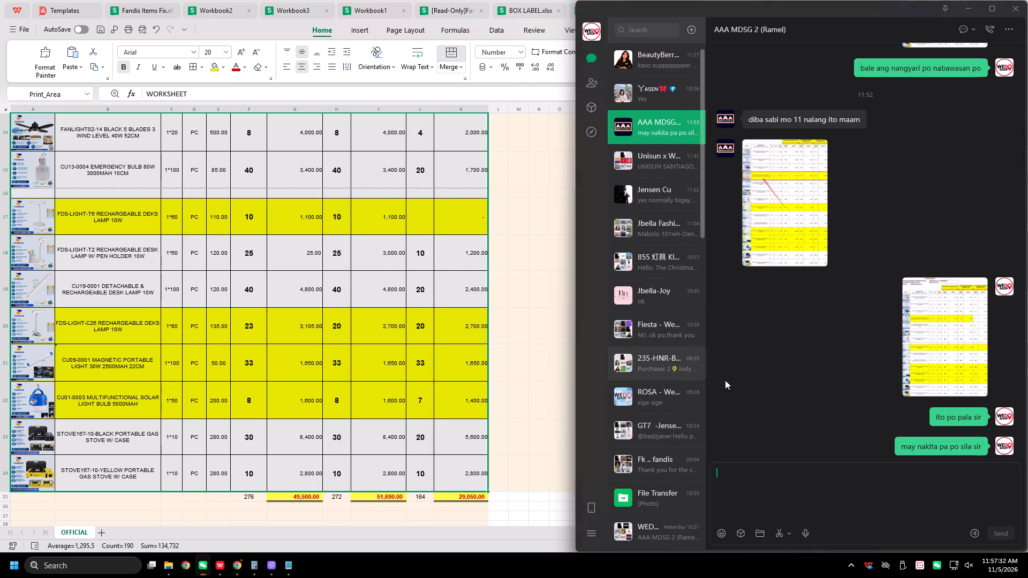
pyautogui.click(946, 313)
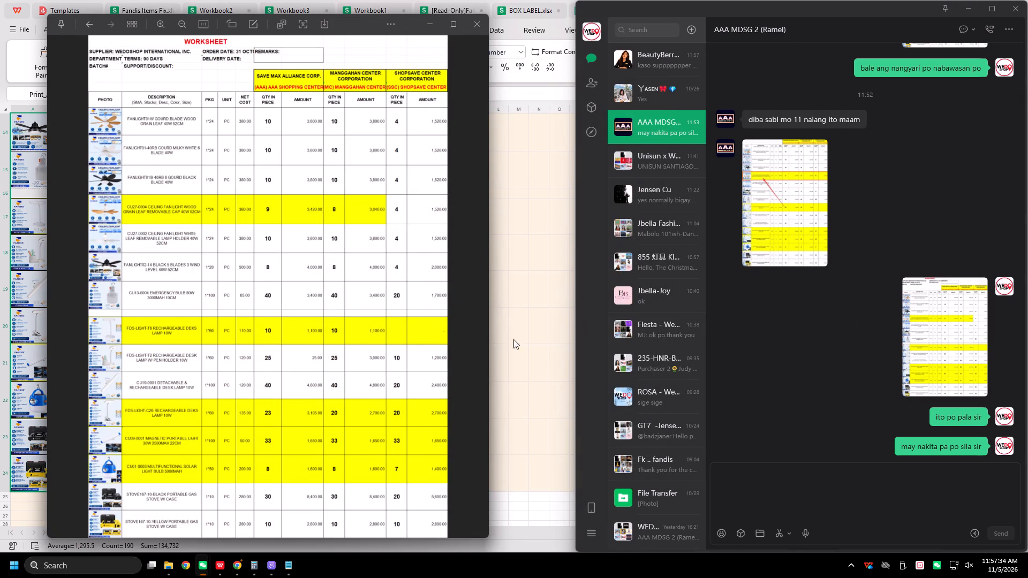
pyautogui.press('Escape')
pyautogui.rightClick(924, 340)
pyautogui.click(958, 462)
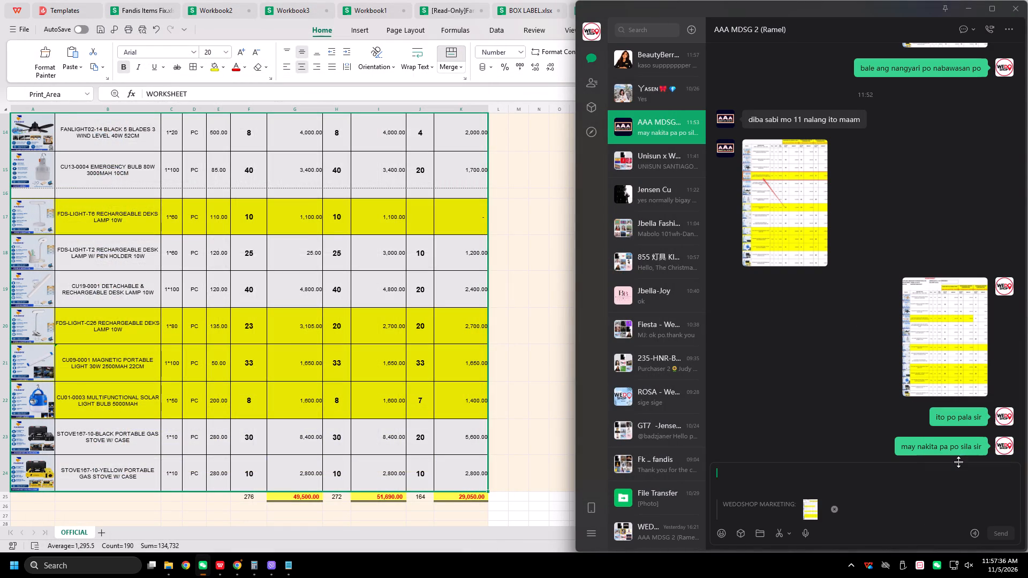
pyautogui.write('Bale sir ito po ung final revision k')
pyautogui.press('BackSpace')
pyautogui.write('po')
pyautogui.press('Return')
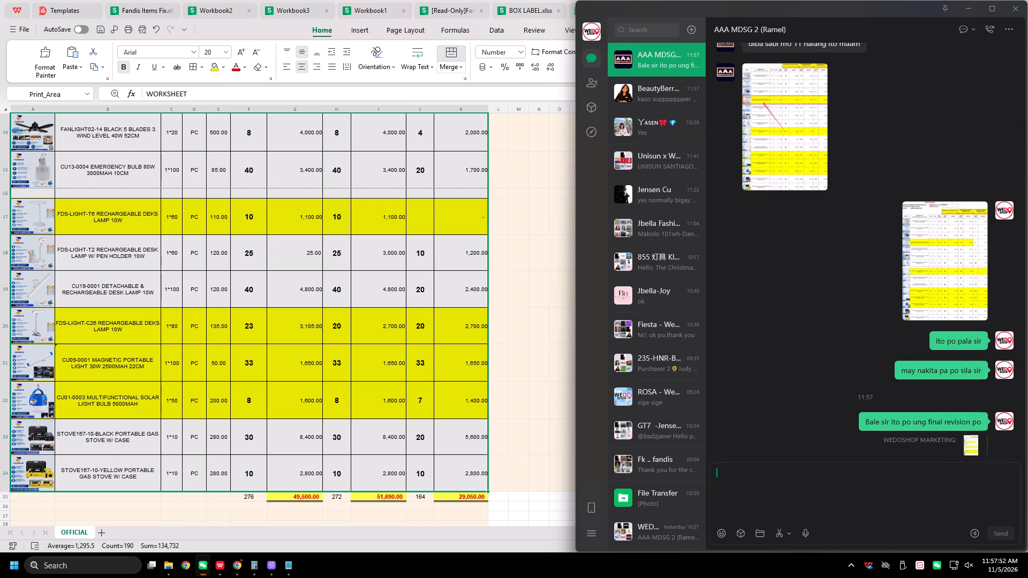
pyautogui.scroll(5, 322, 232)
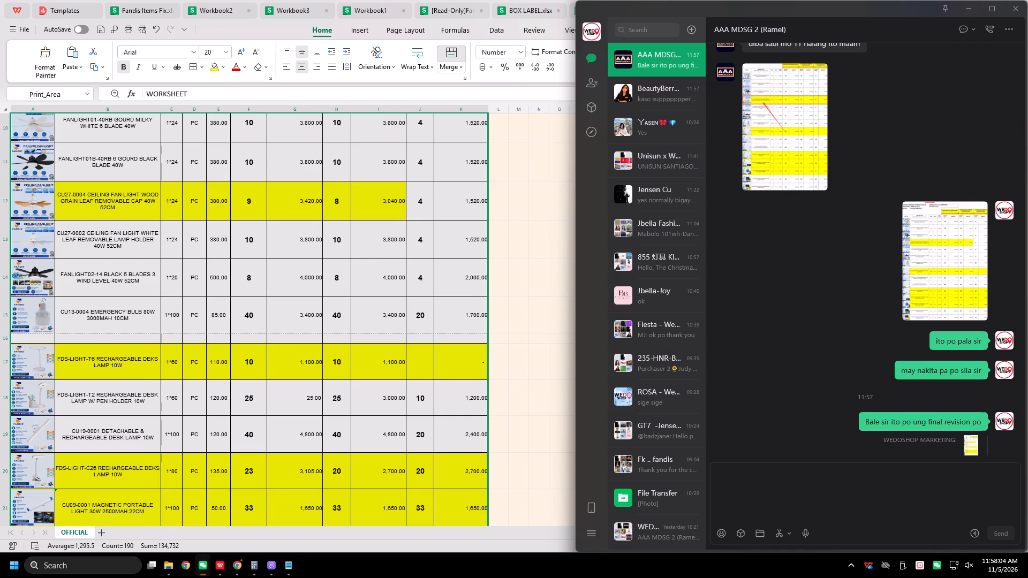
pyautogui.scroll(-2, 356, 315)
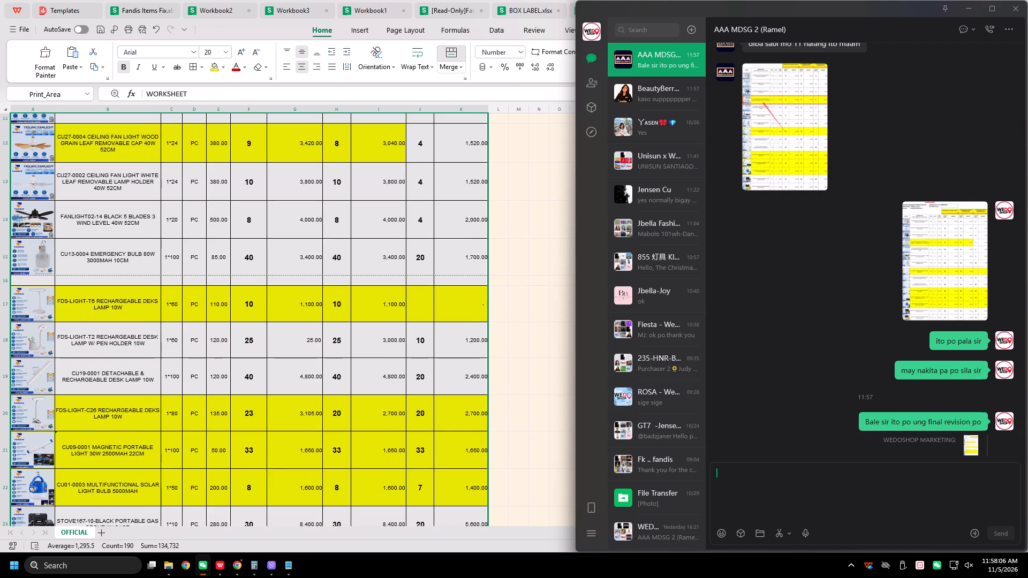
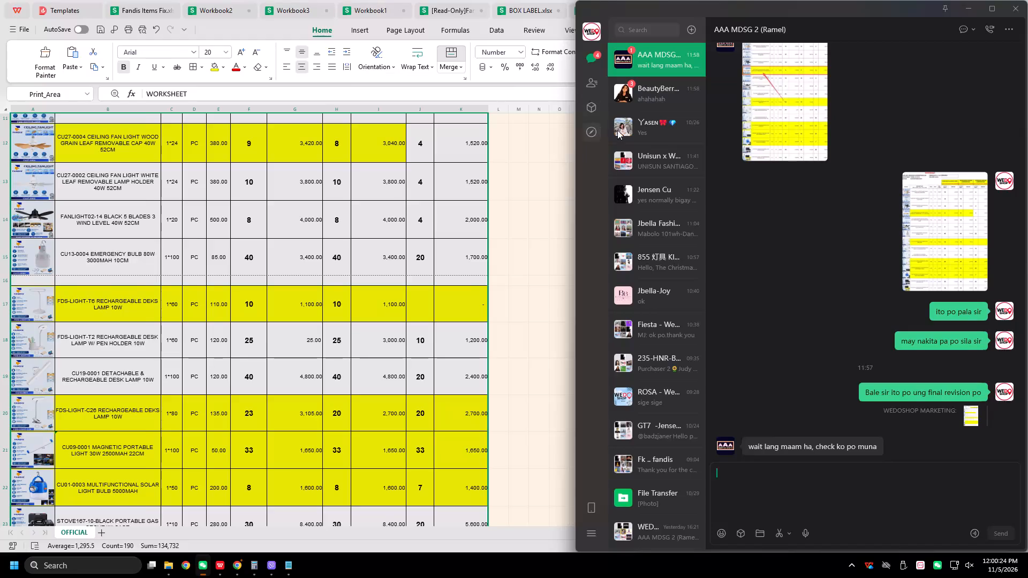
# Check the newest replies in the BeautyBerry chat and switch back to the OFFICIAL worksheet in the spreadsheet.
pyautogui.click(648, 103)
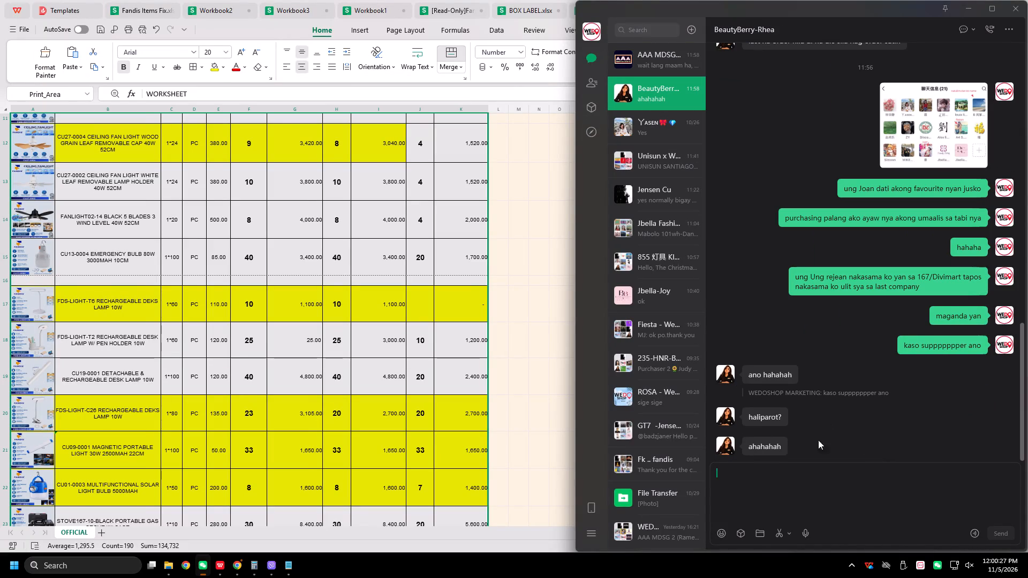
pyautogui.click(542, 283)
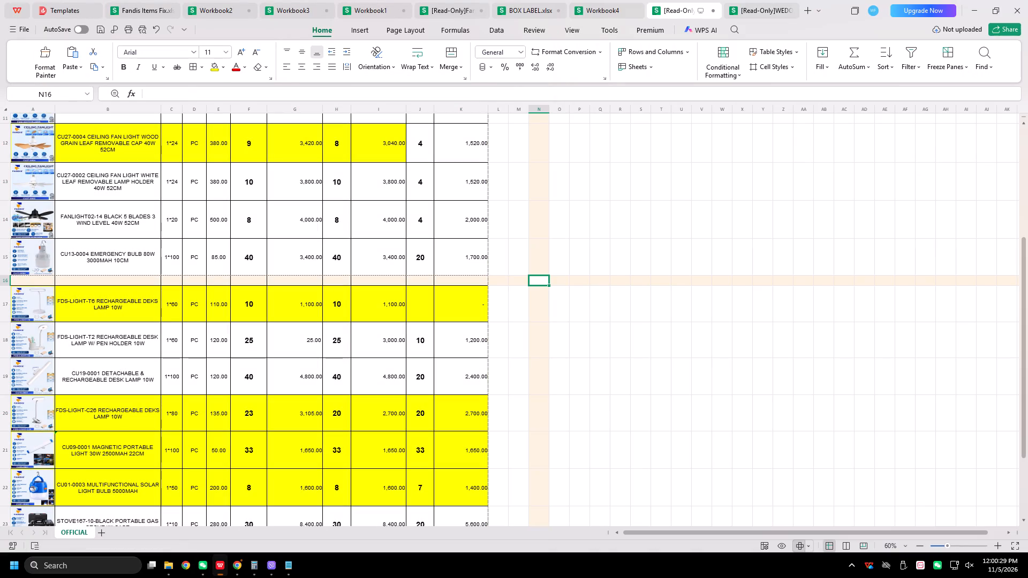
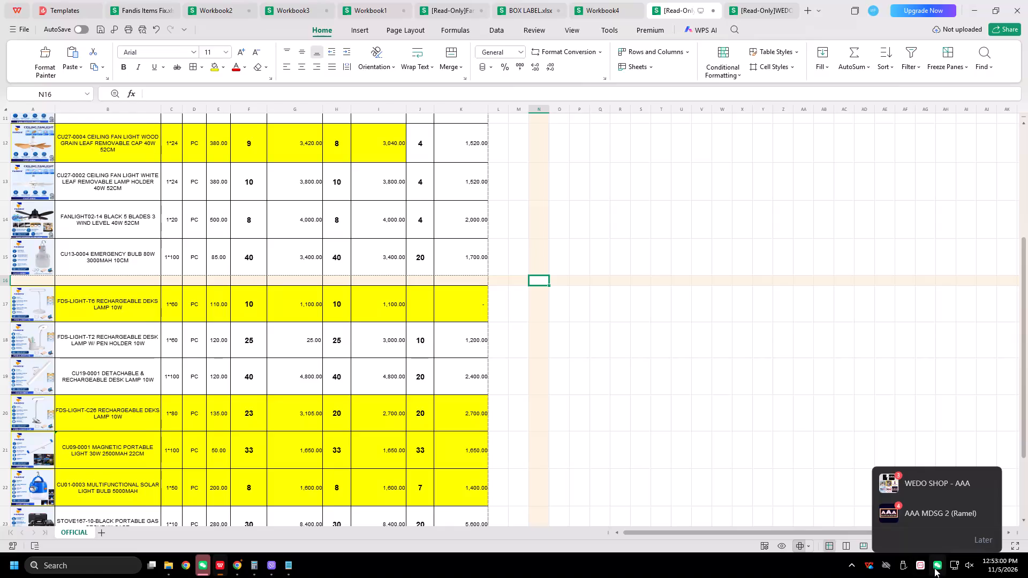
# Open the AAA MDSG 2 chat's latest marked-up worksheet picture and reply "sige po".
pyautogui.click(931, 520)
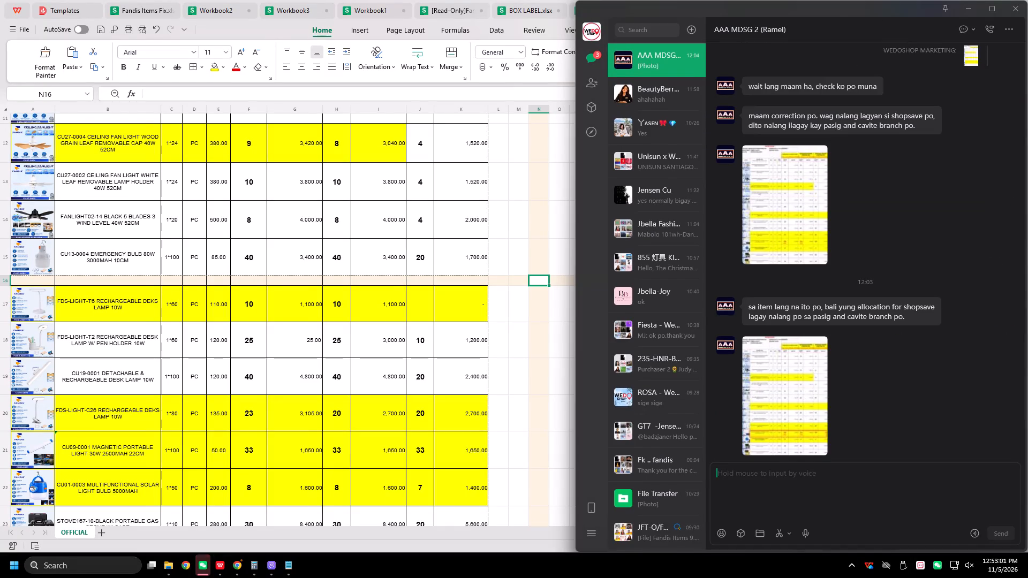
pyautogui.click(792, 404)
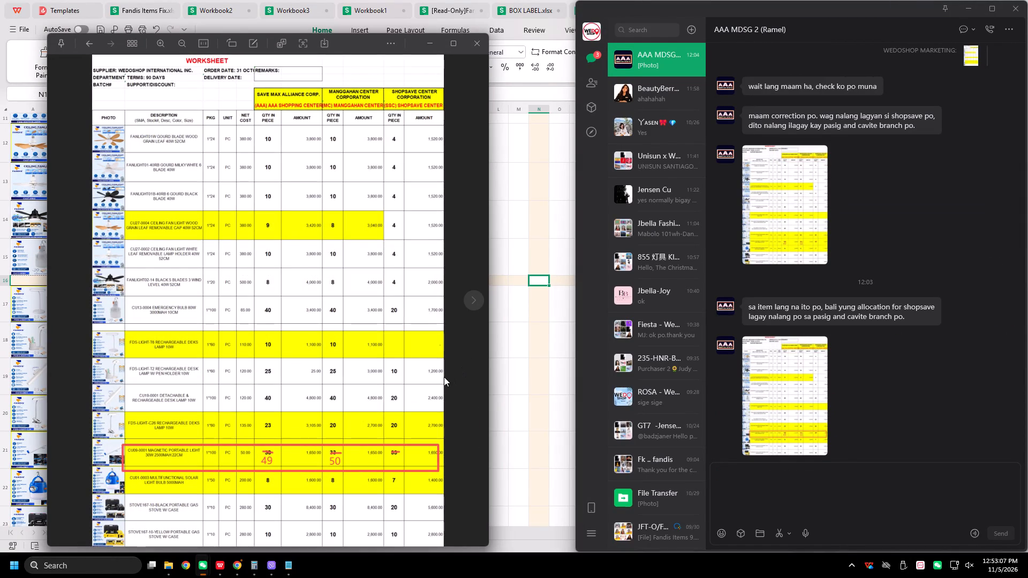
pyautogui.click(751, 488)
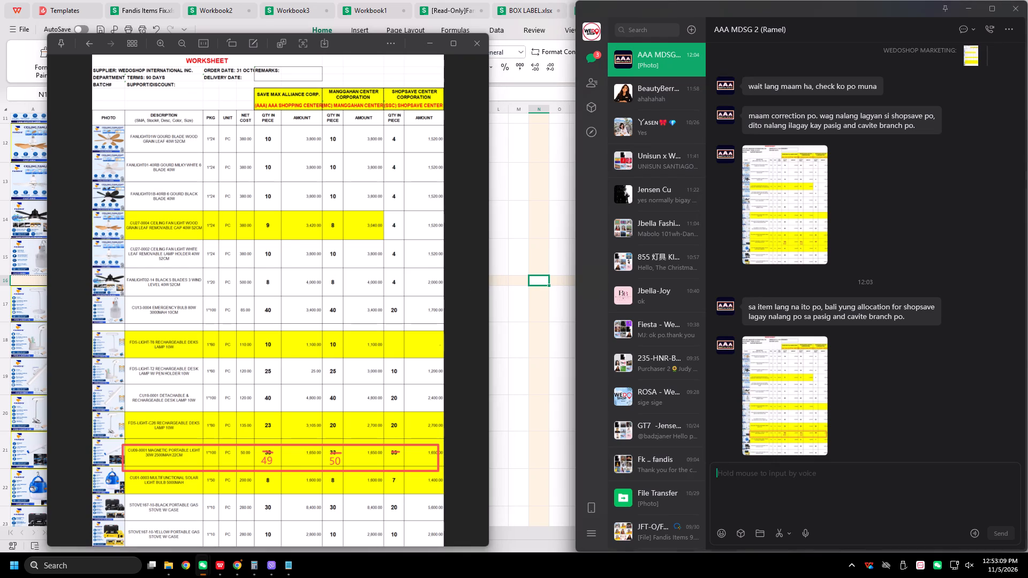
pyautogui.write('sige po')
pyautogui.press('Return')
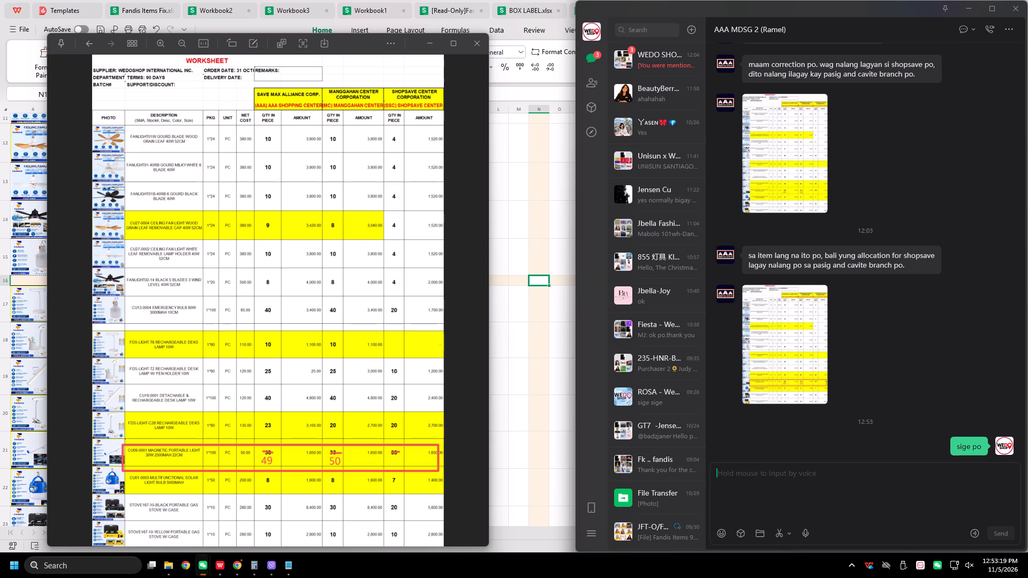
# Read the latest messages in the WEDO SHOP - AAA group chat.
pyautogui.click(676, 63)
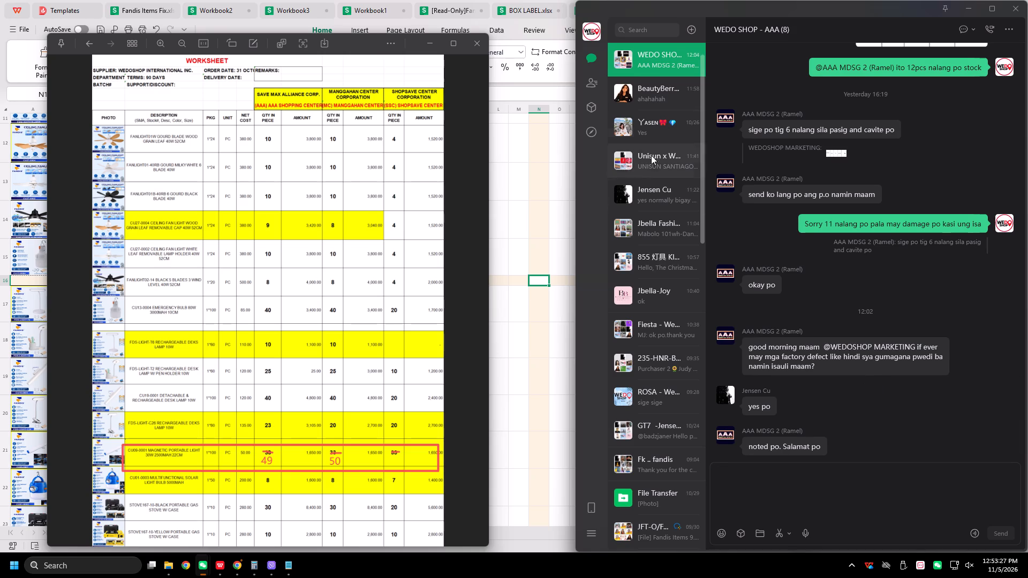
pyautogui.scroll(3, 656, 101)
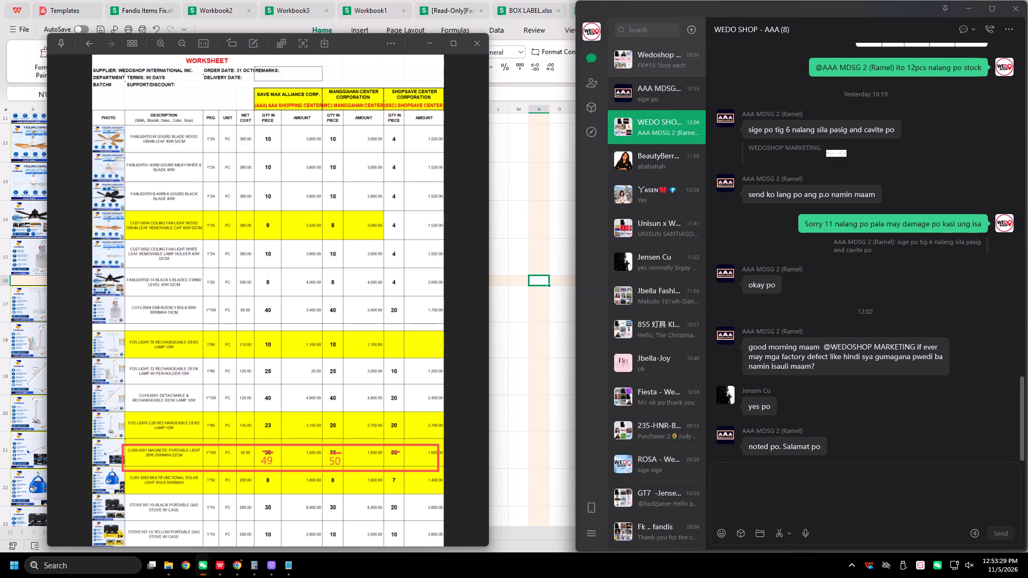
# Review the marked-up worksheet picture in the AAA MDSG 2 chat again and send "sir bukas po pala delivery".
pyautogui.click(660, 91)
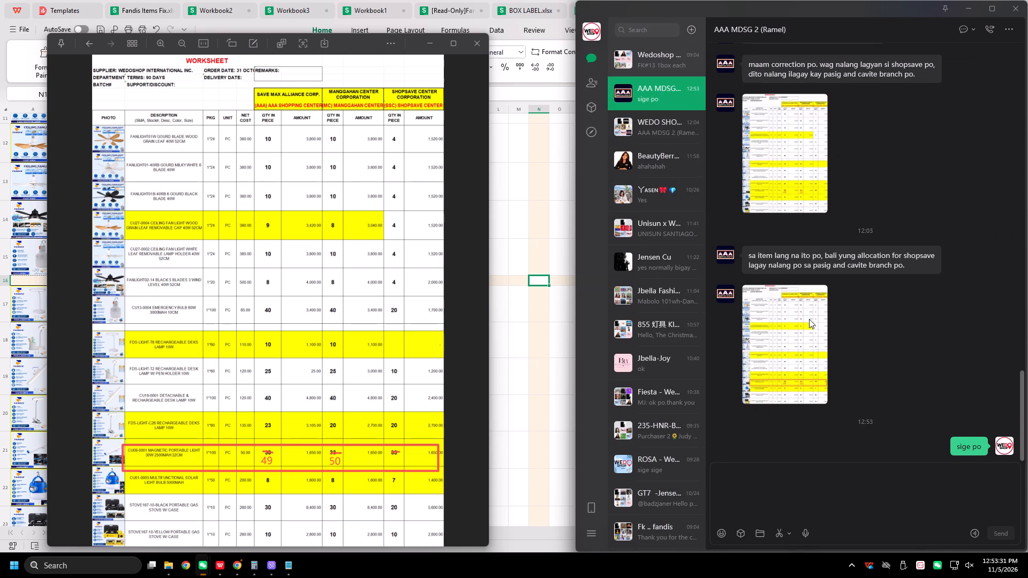
pyautogui.click(803, 345)
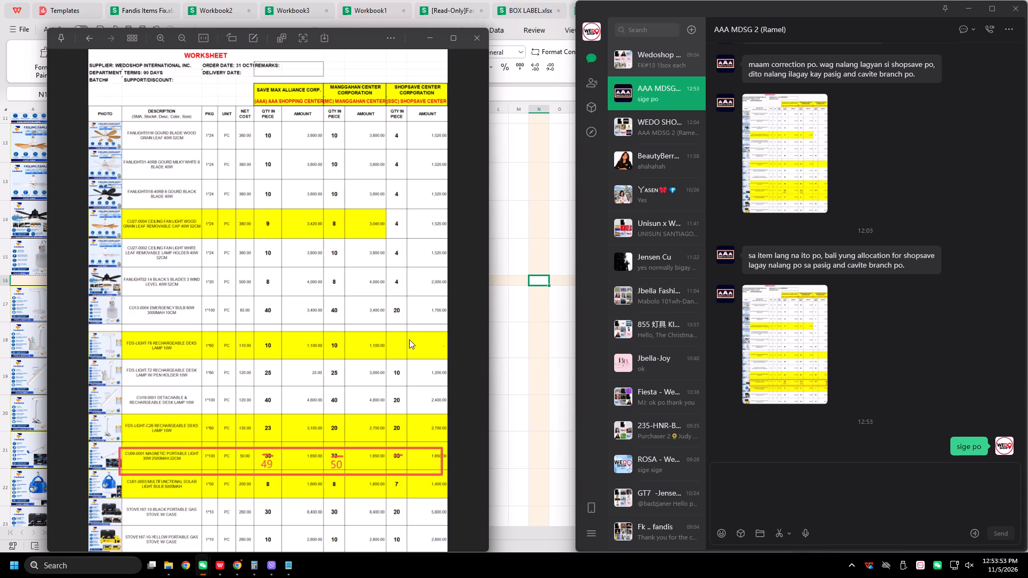
pyautogui.click(783, 477)
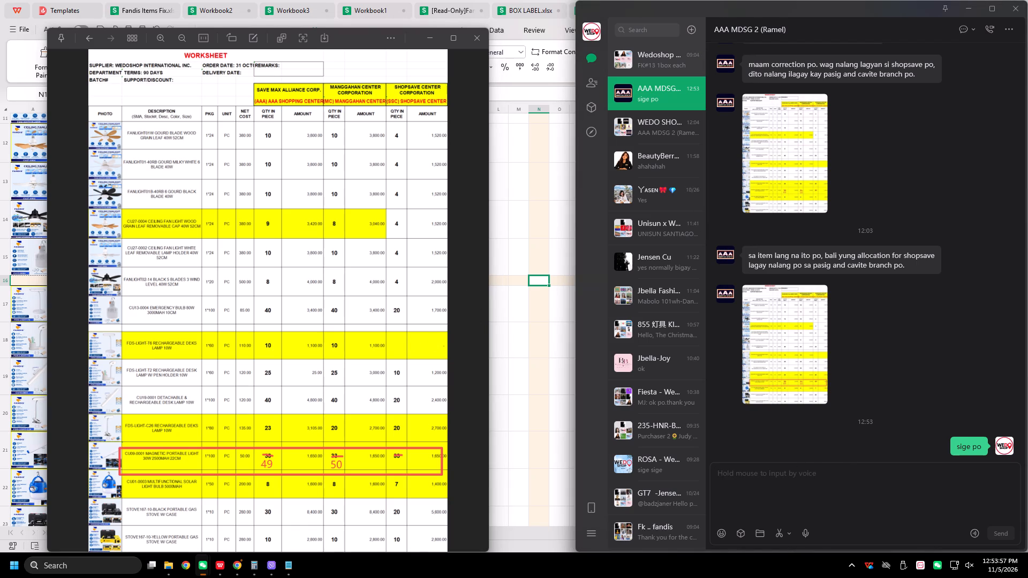
pyautogui.write('sir bukas po pala delivery')
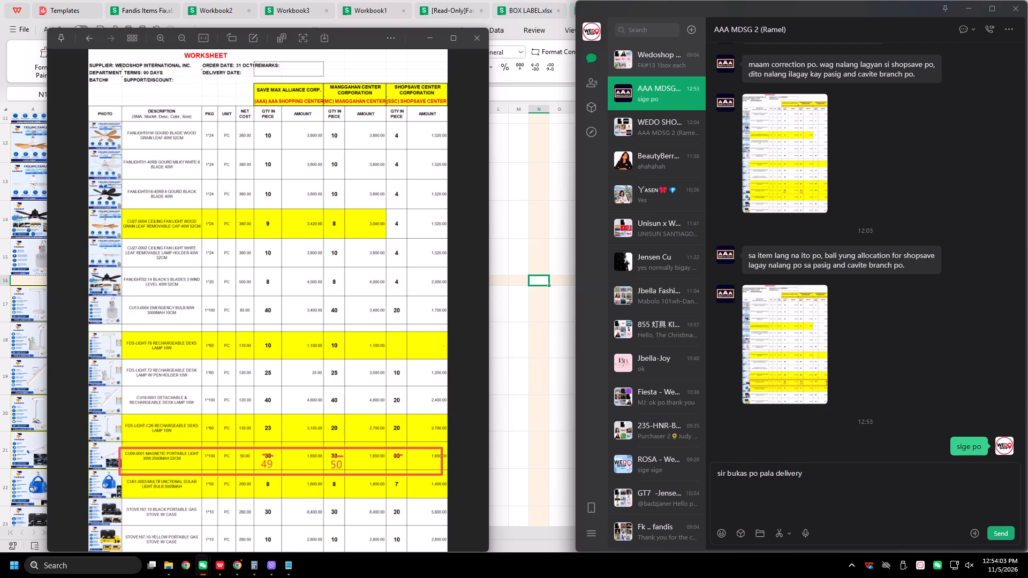
pyautogui.press('Return')
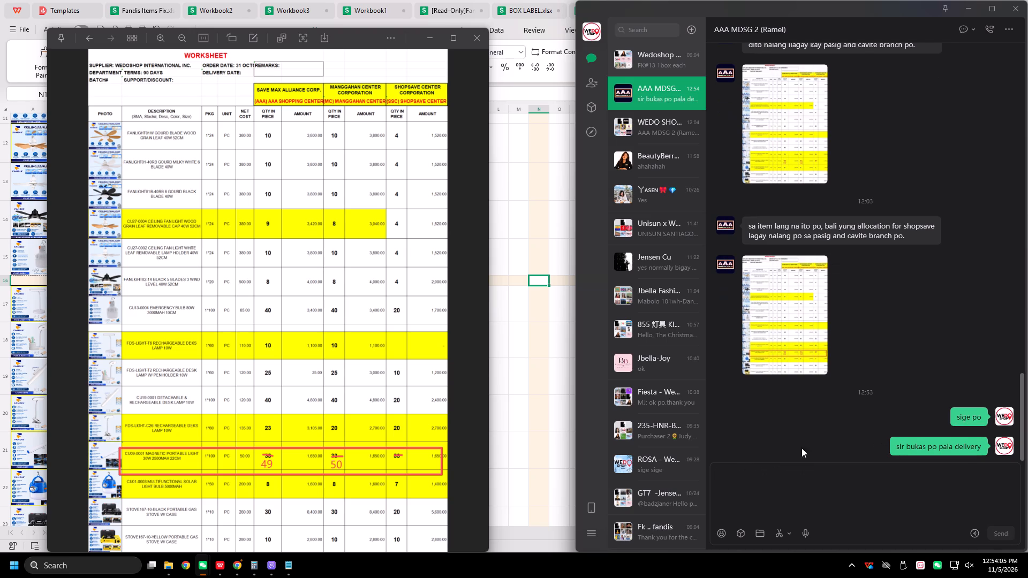
# Switch back to the OFFICIAL worksheet in the spreadsheet.
pyautogui.click(531, 199)
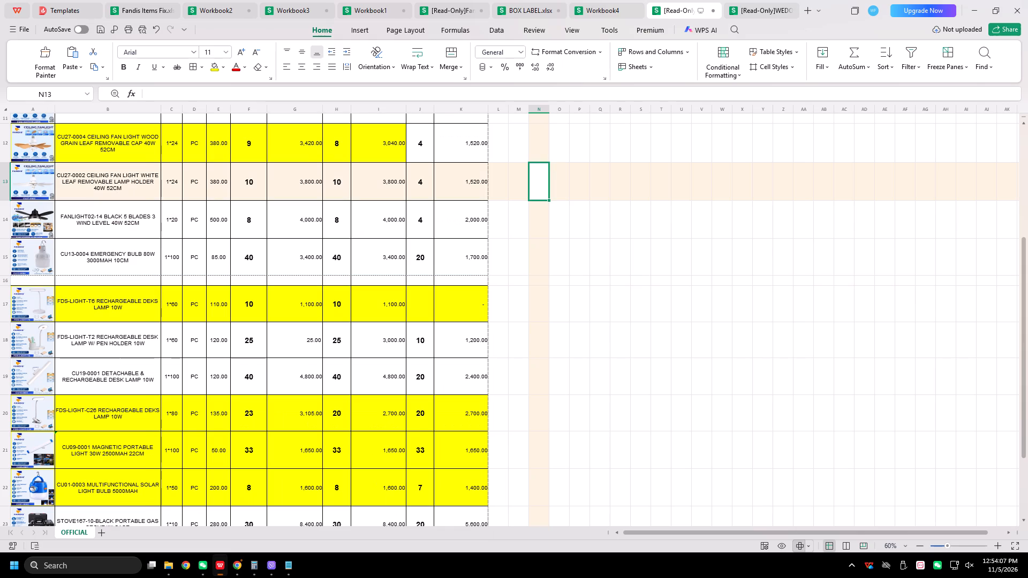